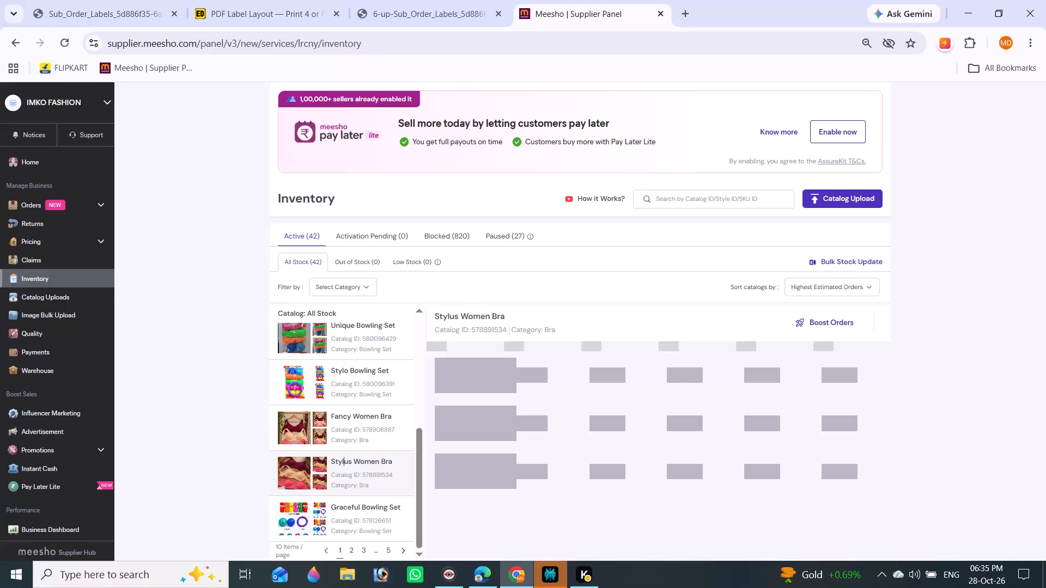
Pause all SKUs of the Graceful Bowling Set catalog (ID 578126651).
click(384, 520)
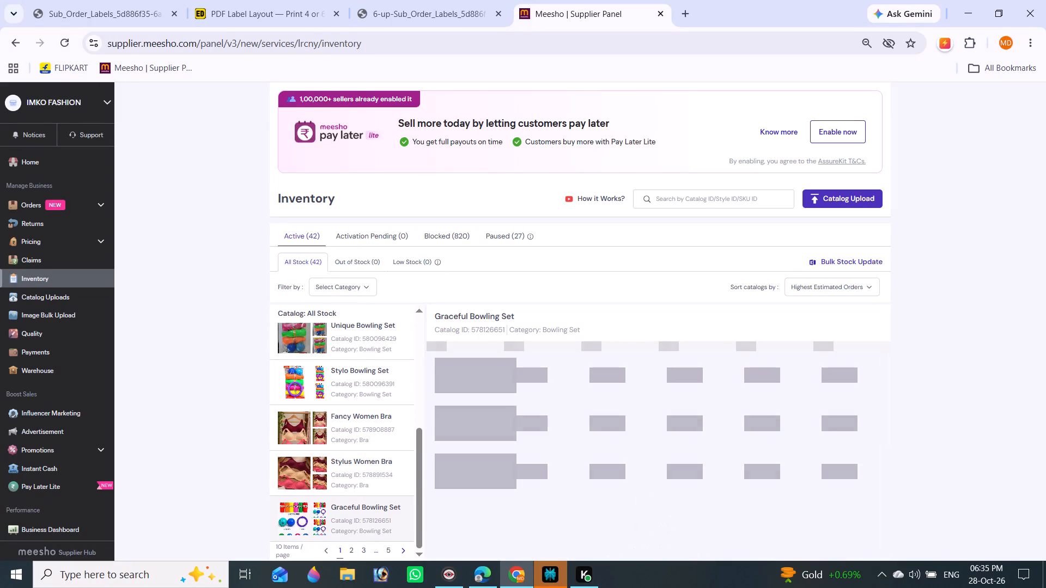
click(440, 354)
click(869, 449)
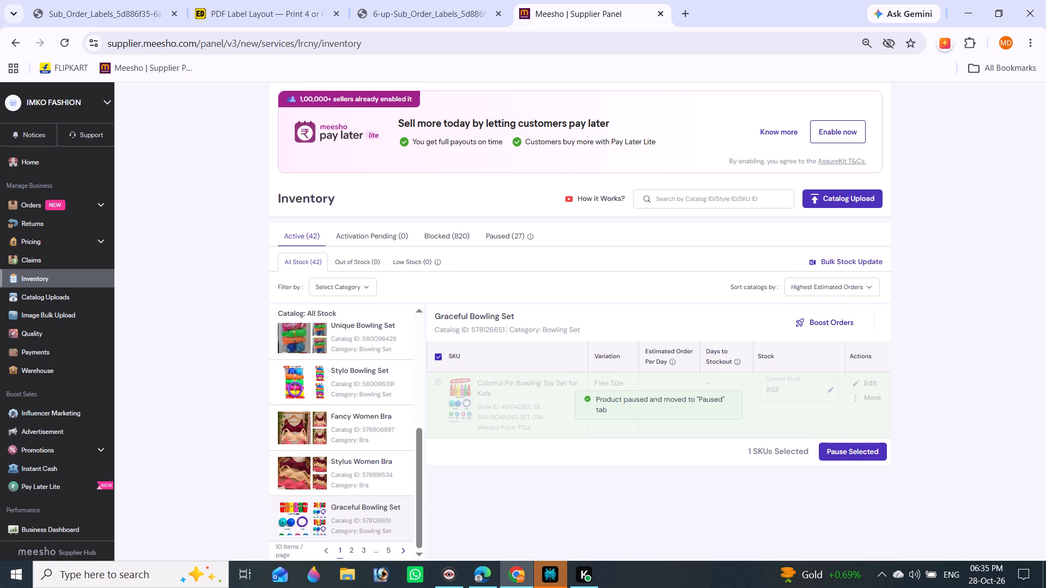
Check the Stylo and Unique Bowling Set, Fancy and Stylus Women Bra, and Graceful Bowling Set catalogs for remaining active products.
click(317, 379)
click(342, 352)
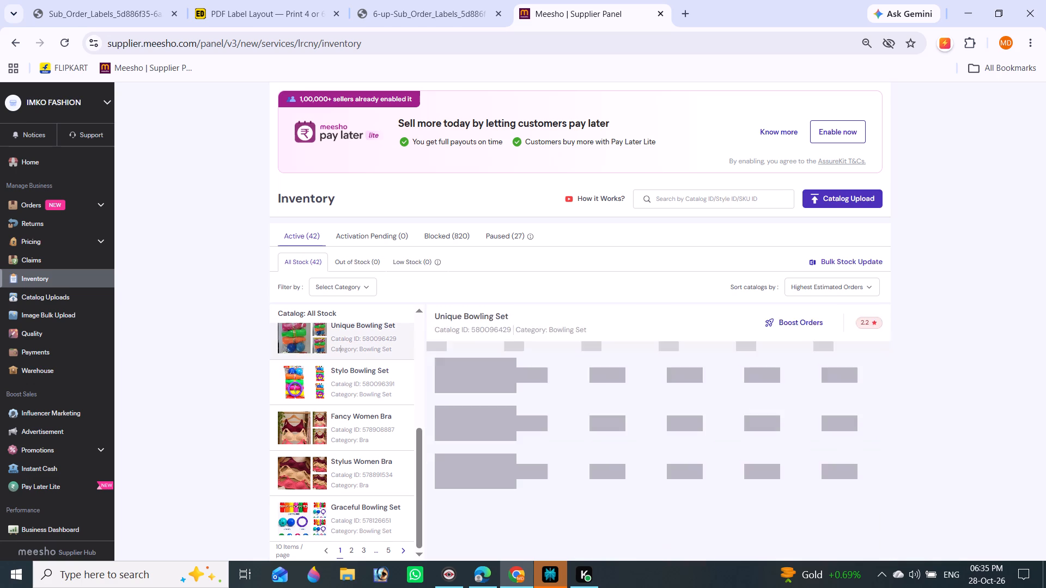
click(374, 437)
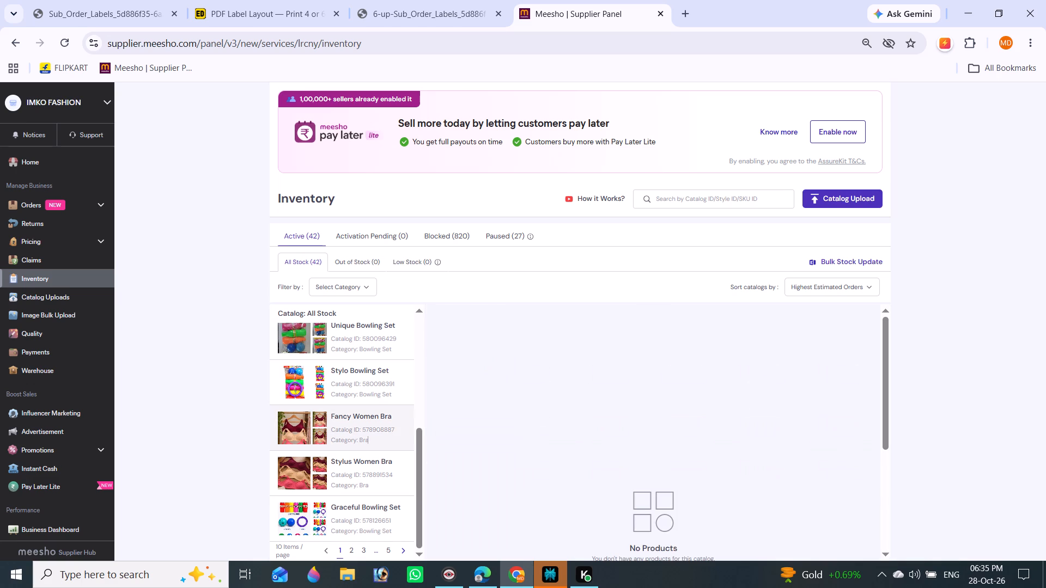
click(379, 480)
click(385, 524)
Go to page 3 of the active catalog list.
click(356, 548)
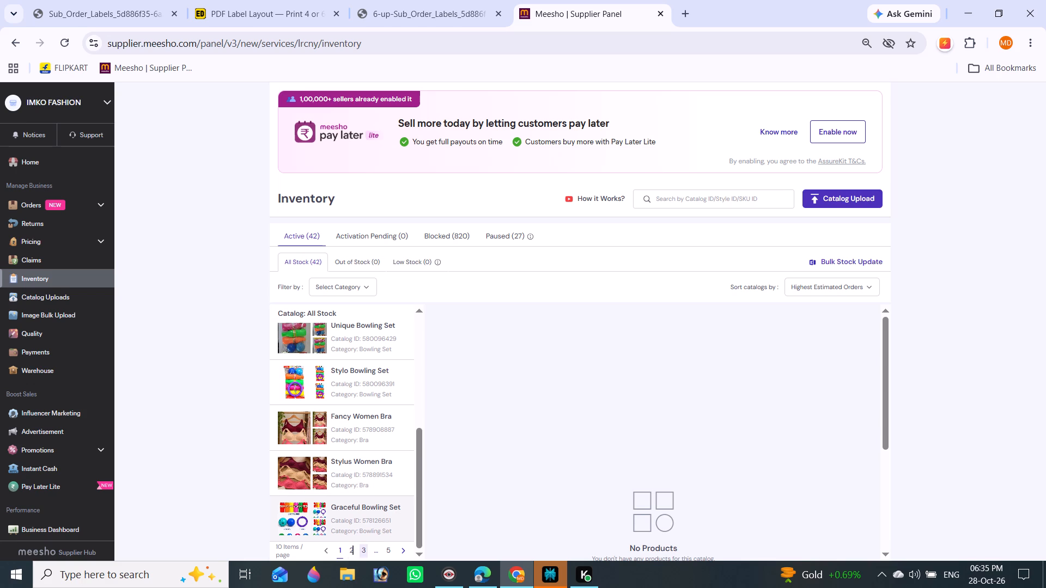
click(363, 549)
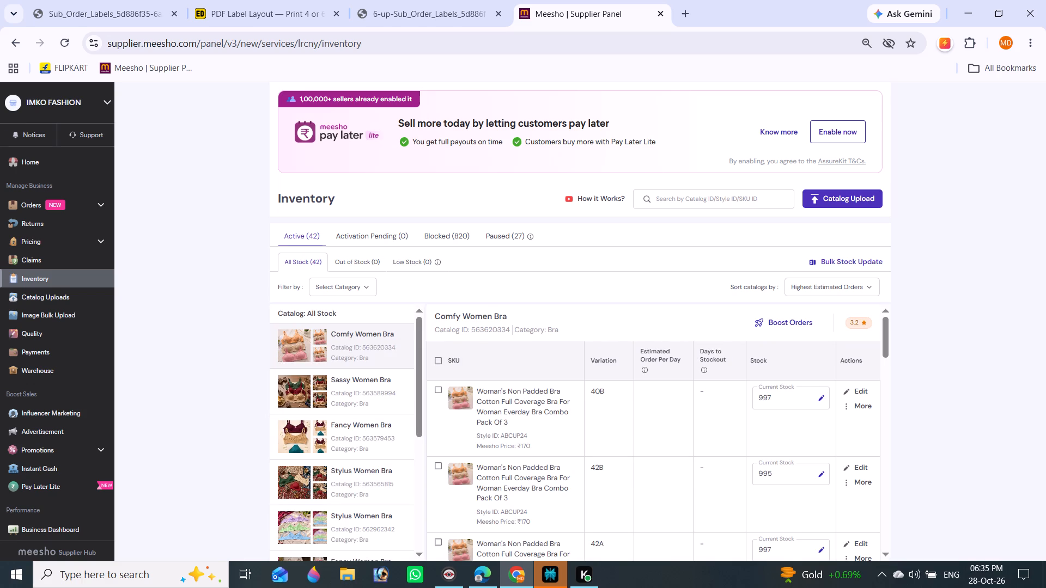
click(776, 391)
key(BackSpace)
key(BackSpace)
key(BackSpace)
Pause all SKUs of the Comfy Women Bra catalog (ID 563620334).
click(435, 358)
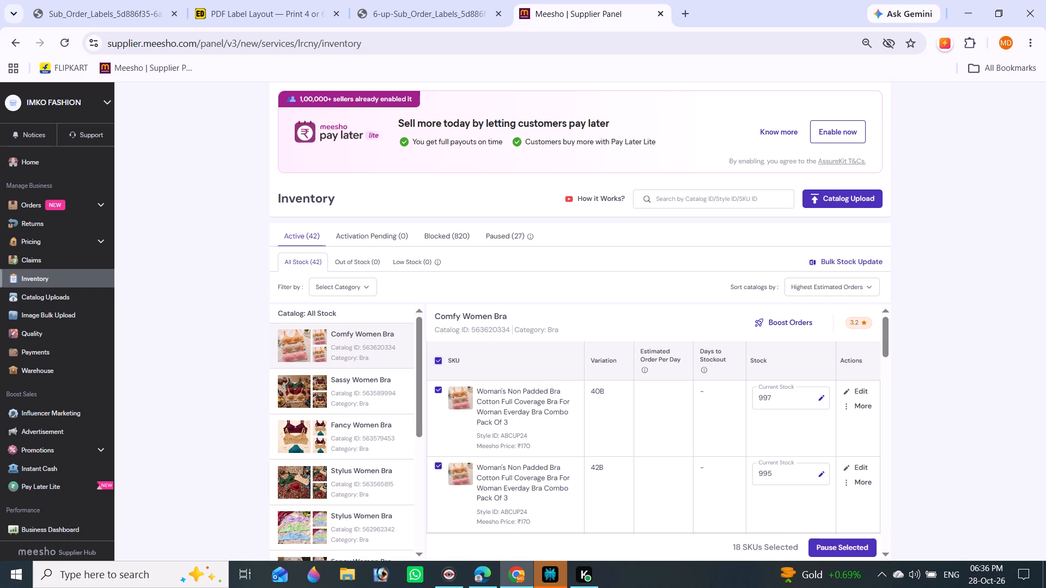
click(828, 544)
click(826, 544)
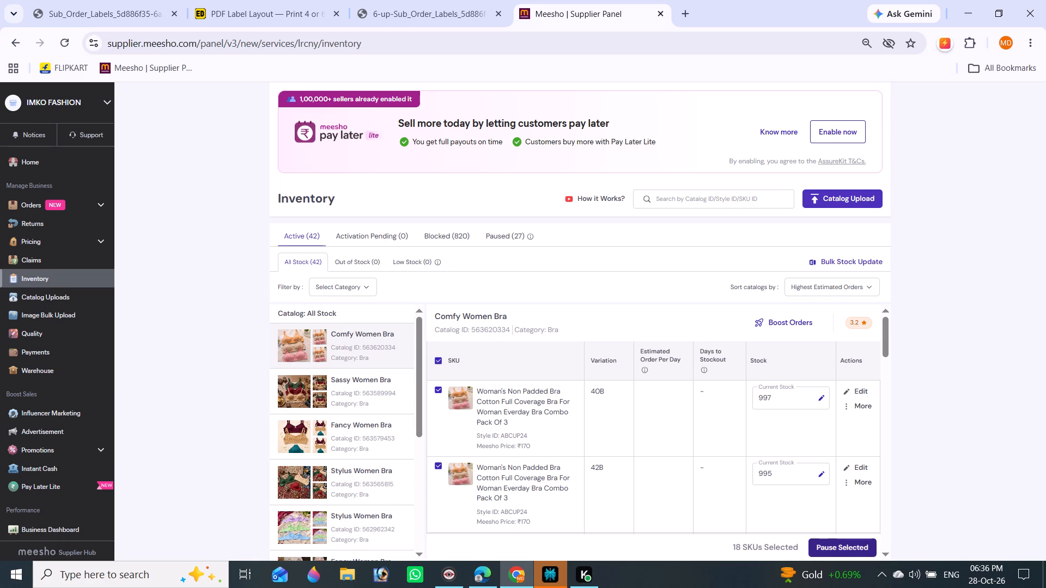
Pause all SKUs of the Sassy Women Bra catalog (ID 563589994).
click(361, 399)
click(436, 366)
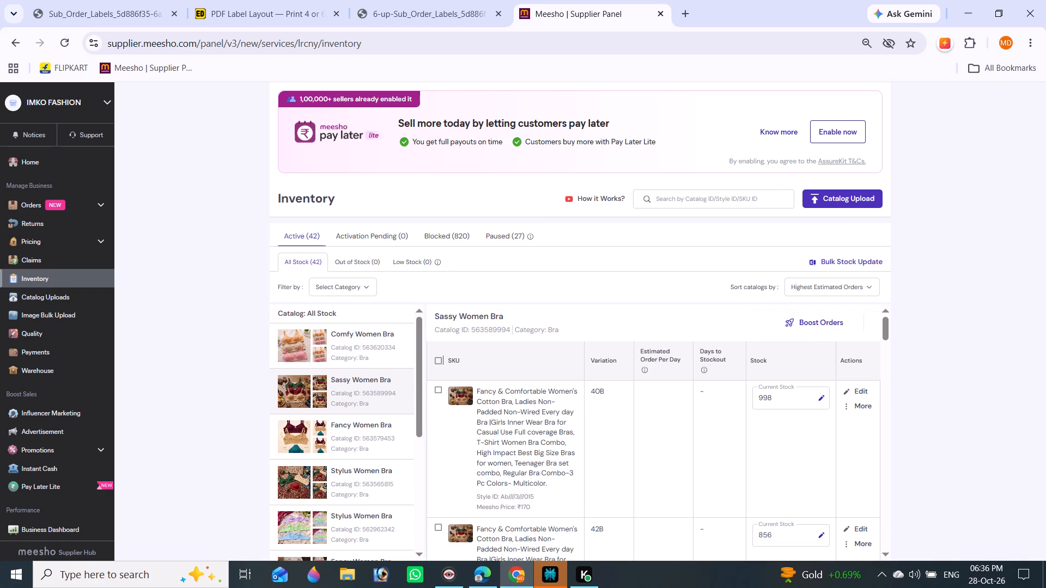
click(434, 362)
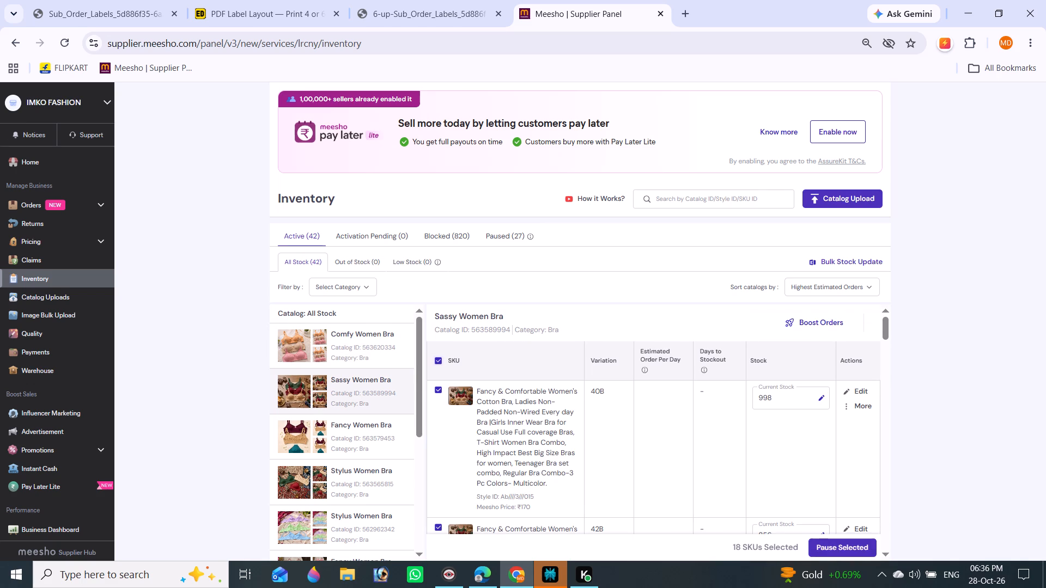
click(830, 544)
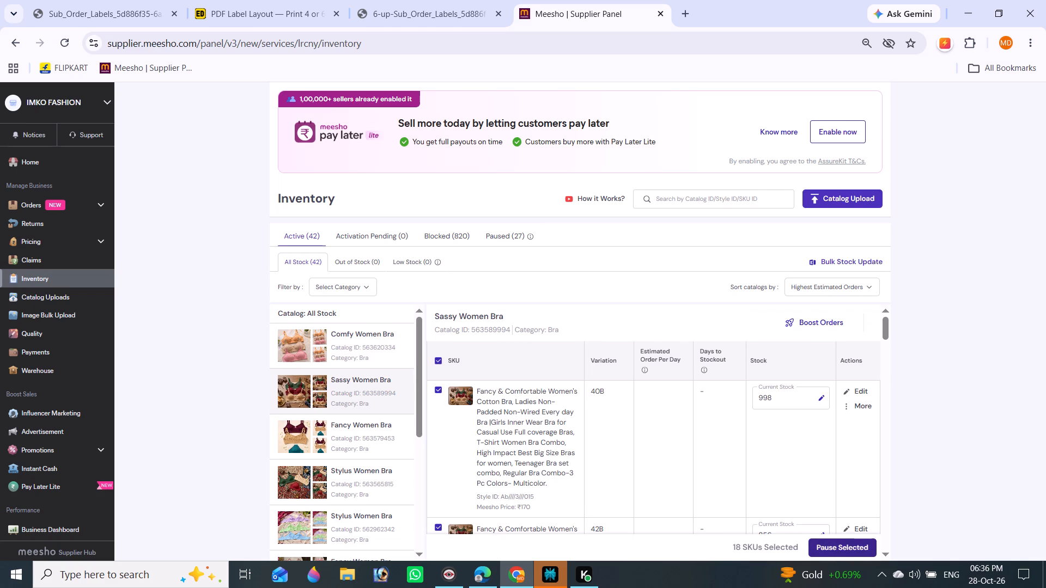
click(831, 541)
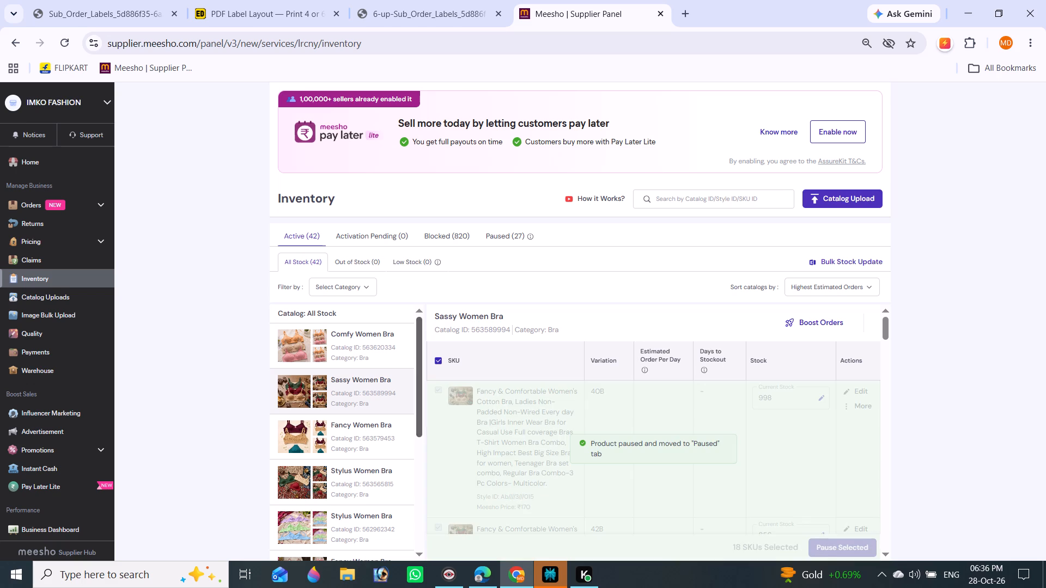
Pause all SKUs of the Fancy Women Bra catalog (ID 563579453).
click(333, 422)
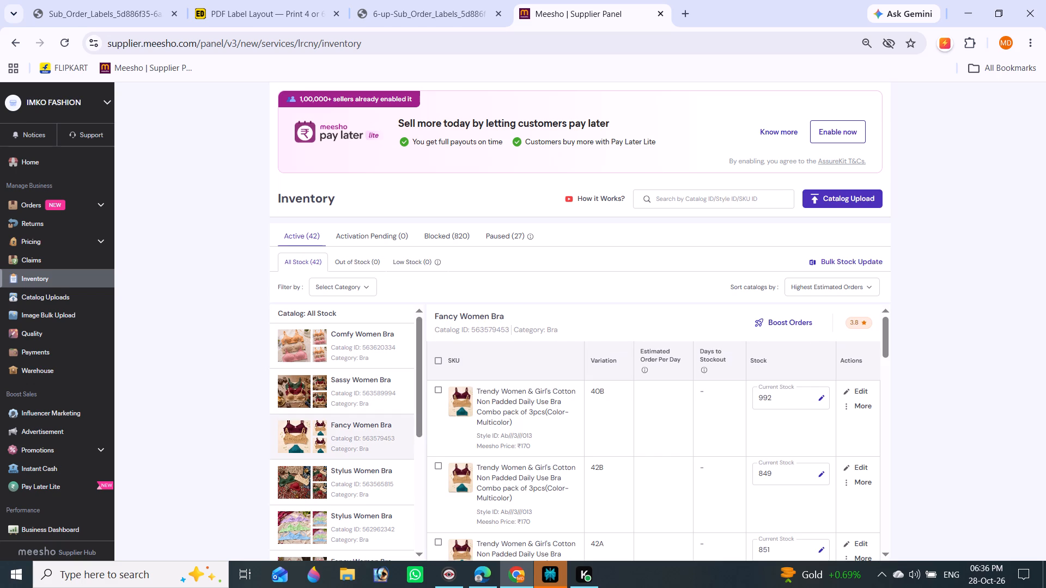
click(439, 360)
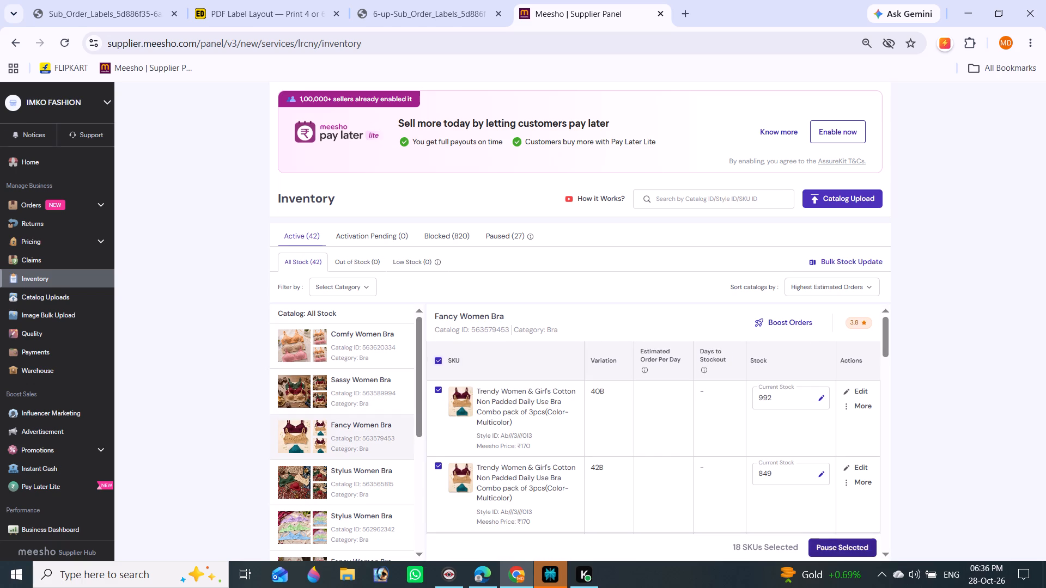
click(834, 541)
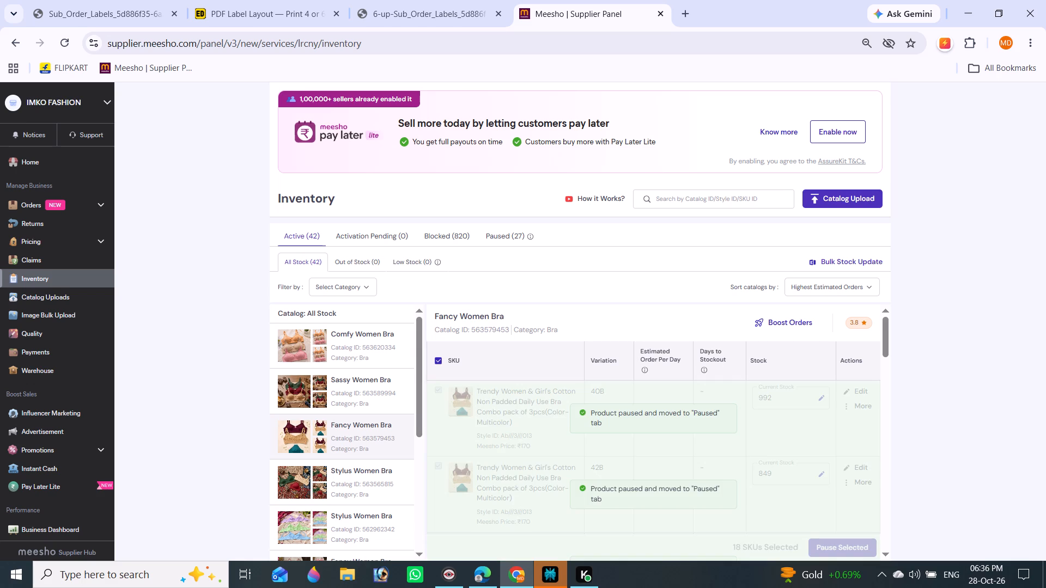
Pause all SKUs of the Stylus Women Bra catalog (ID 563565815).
click(344, 474)
click(436, 361)
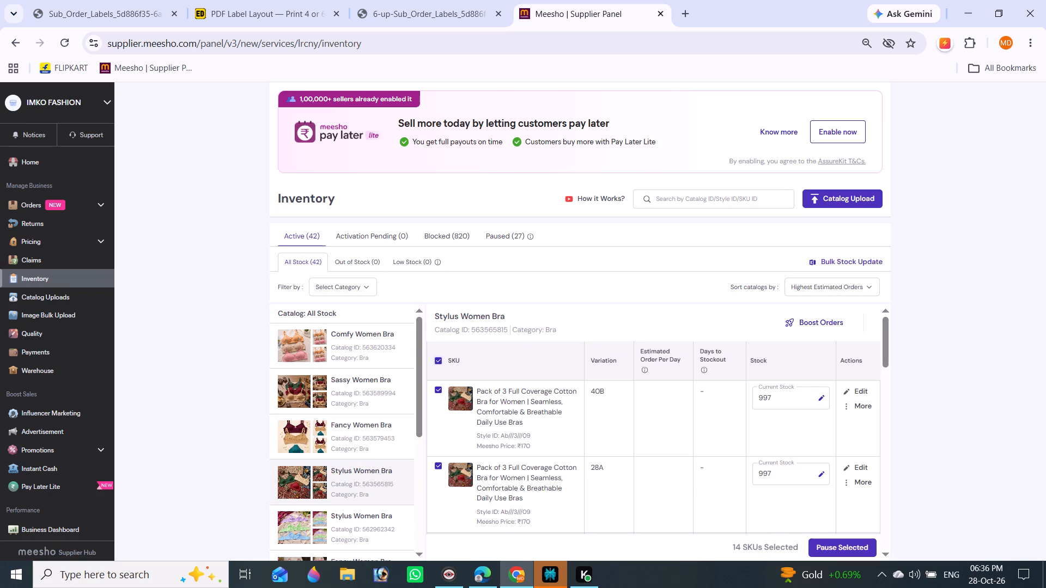
drag(830, 543, 829, 550)
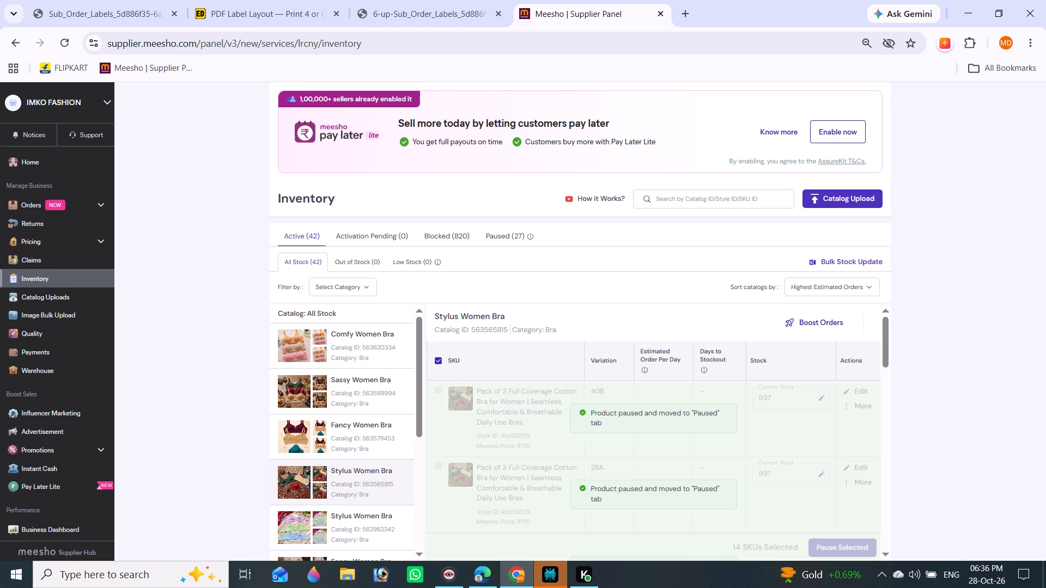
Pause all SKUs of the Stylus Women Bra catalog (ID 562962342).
scroll(366, 432, down, 1)
click(365, 446)
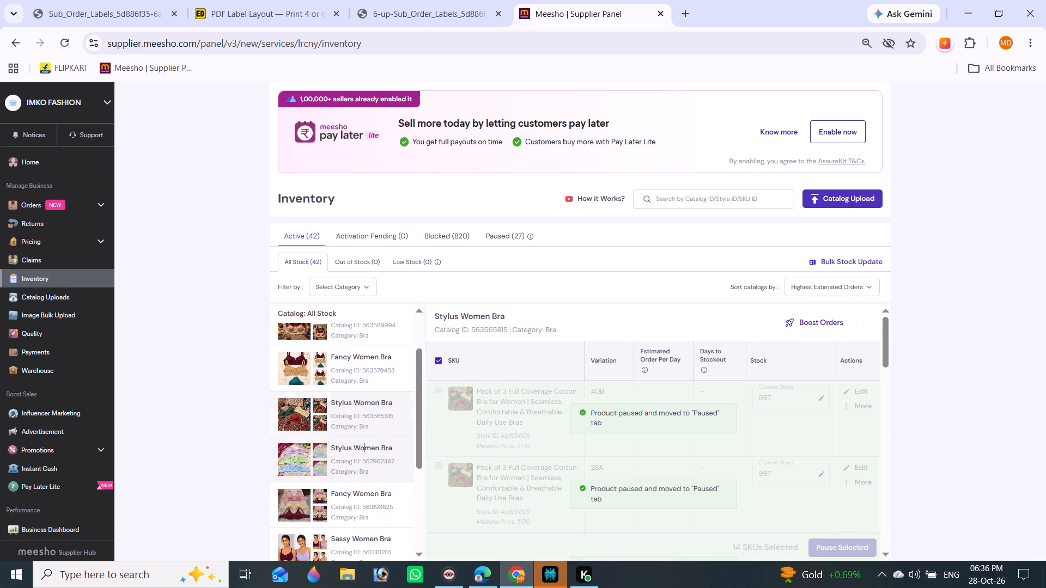
click(445, 363)
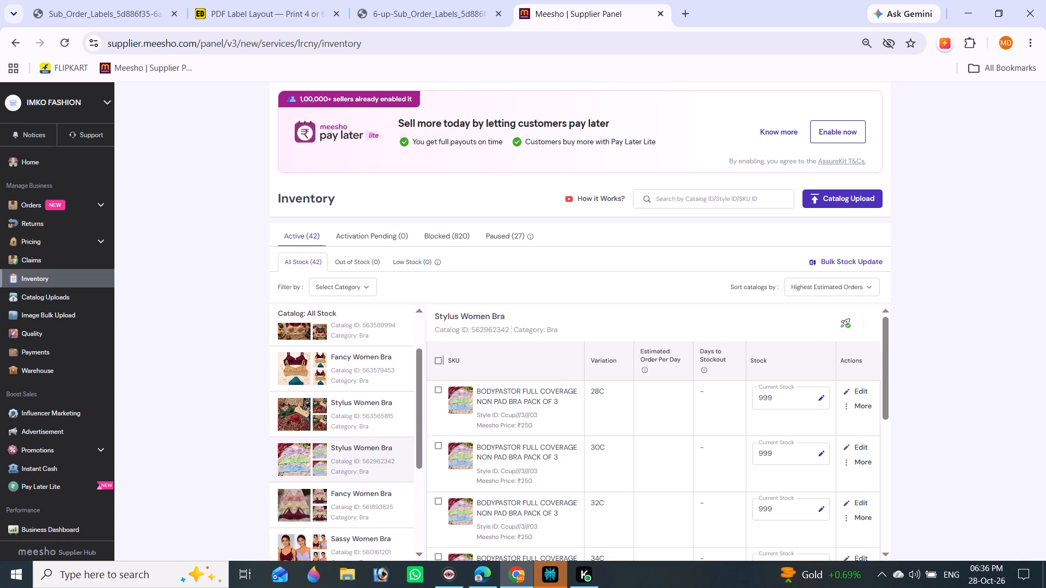
click(438, 362)
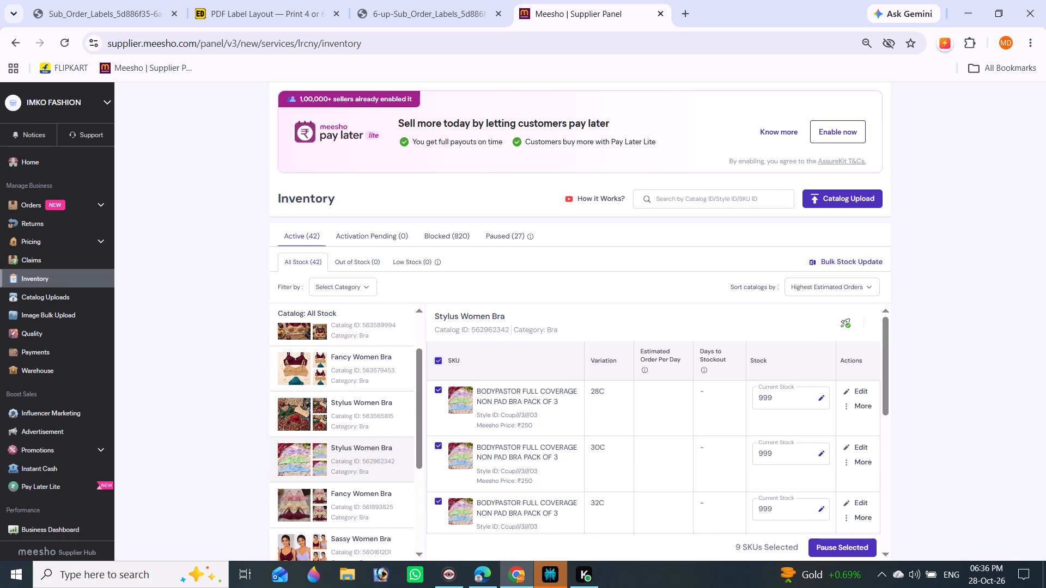
click(825, 542)
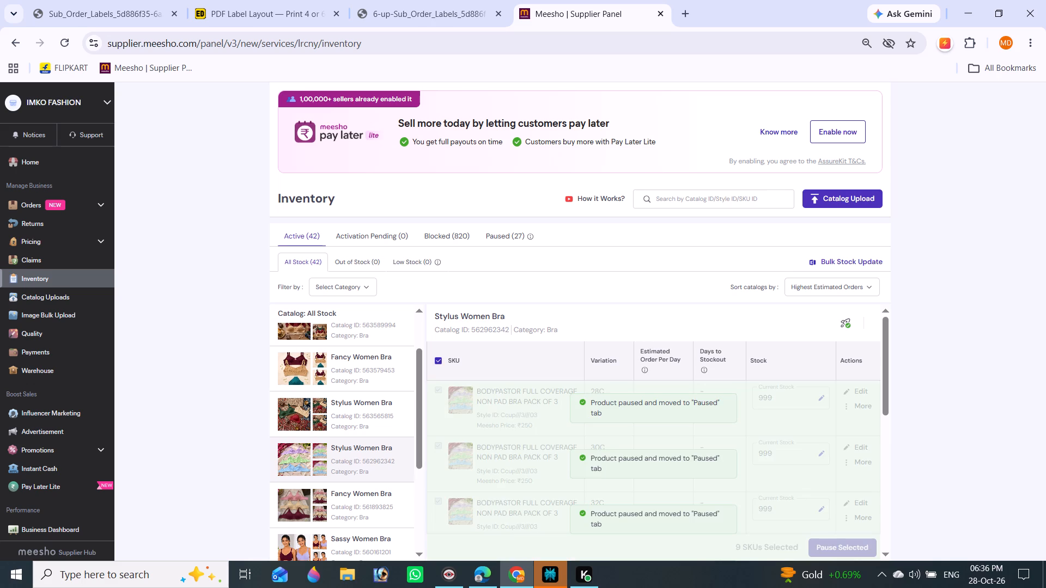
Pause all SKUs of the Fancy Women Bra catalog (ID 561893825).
click(387, 495)
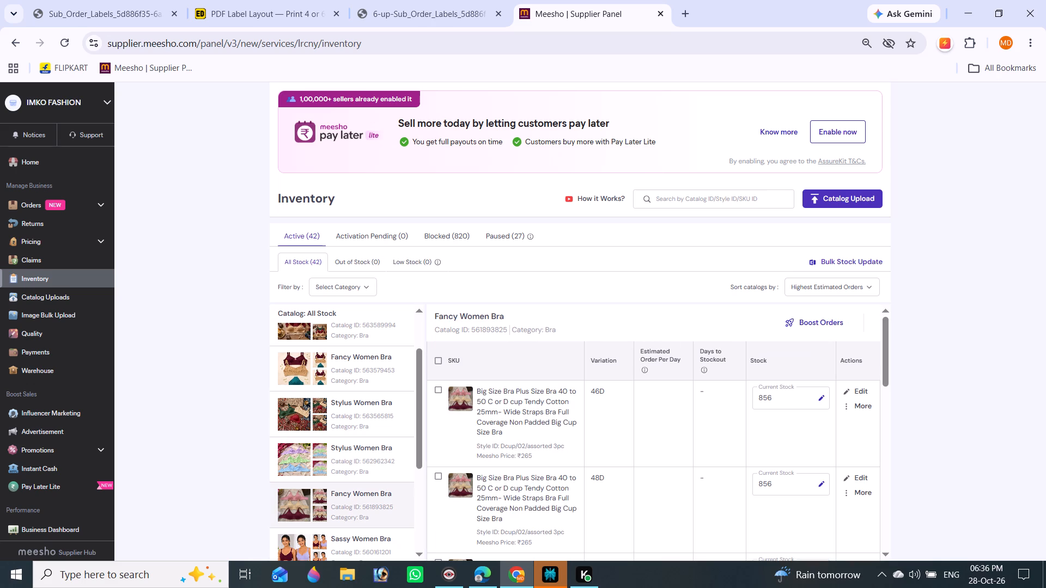
click(433, 354)
click(439, 362)
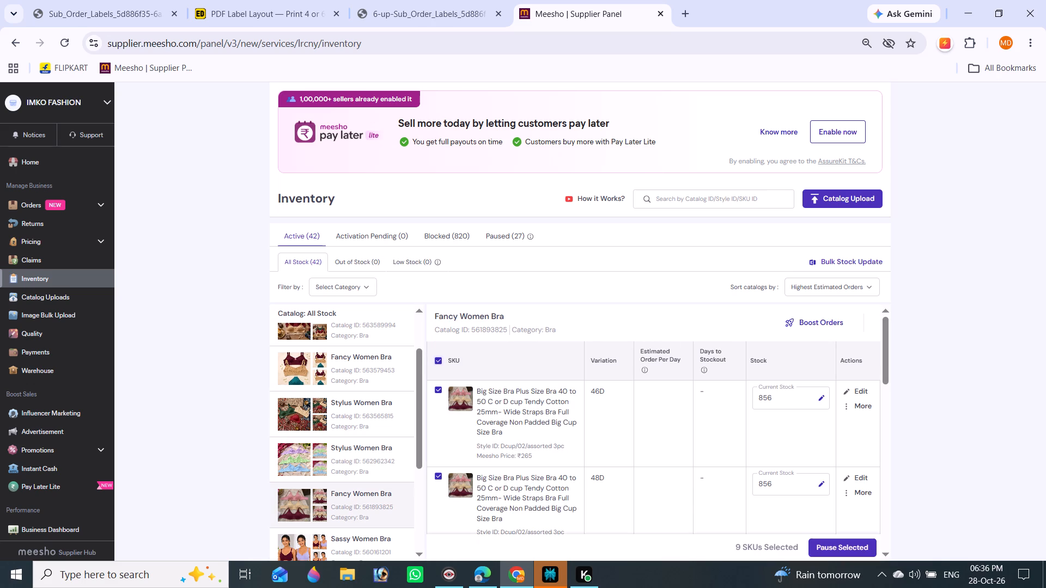
click(833, 547)
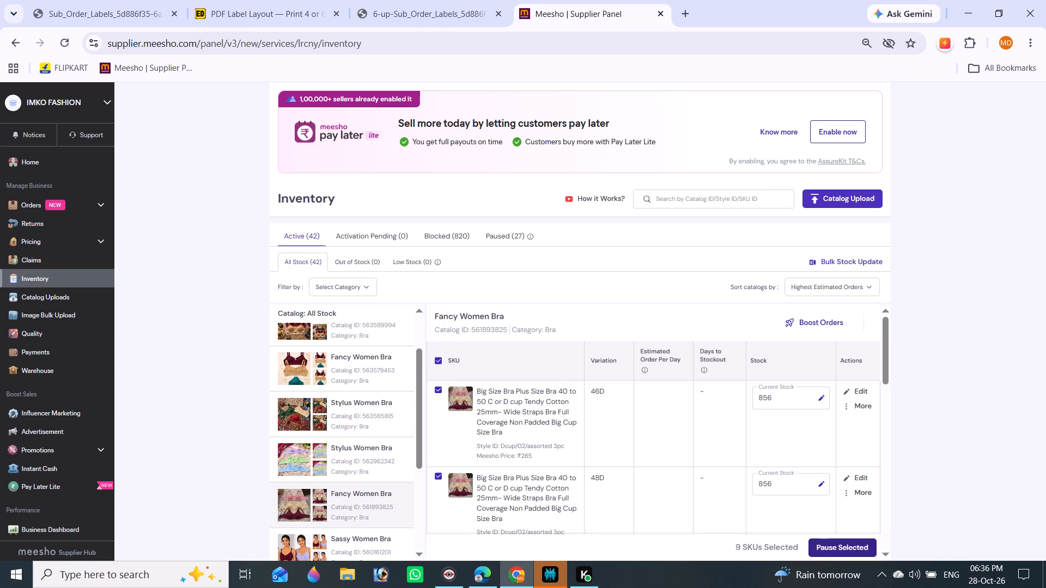
click(836, 547)
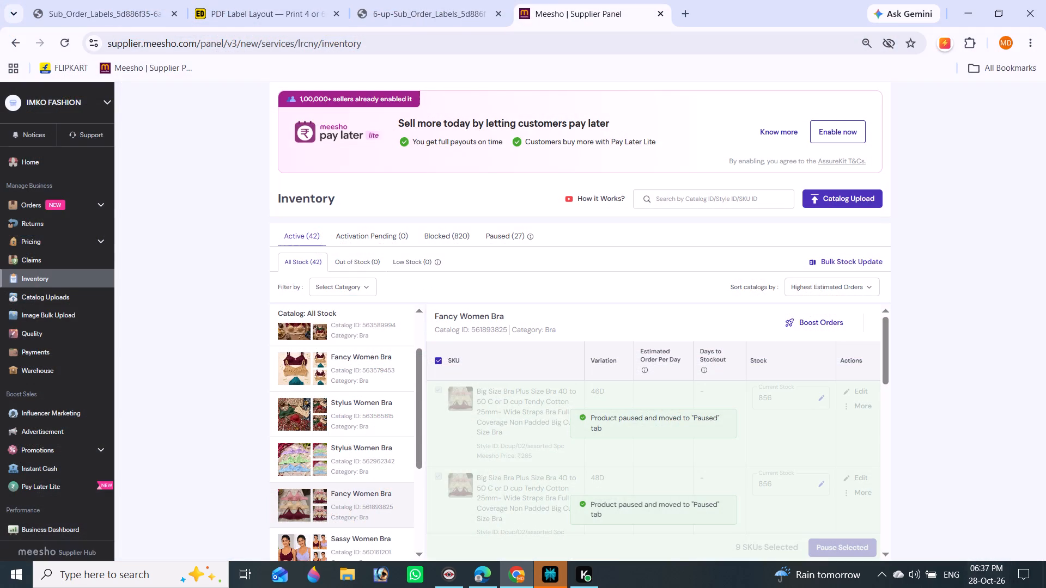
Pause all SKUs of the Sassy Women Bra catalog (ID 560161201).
click(360, 543)
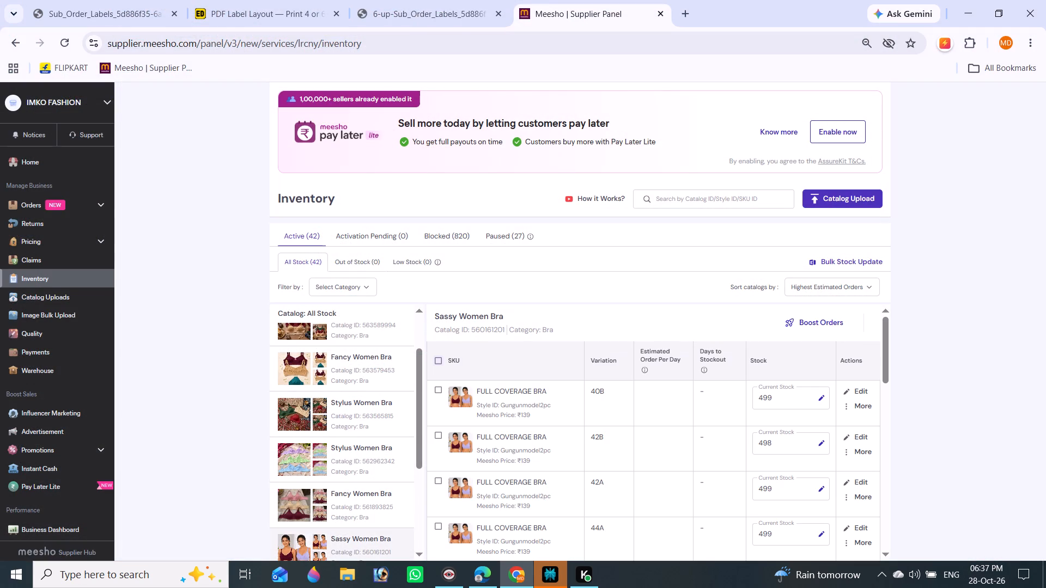
click(440, 359)
click(826, 544)
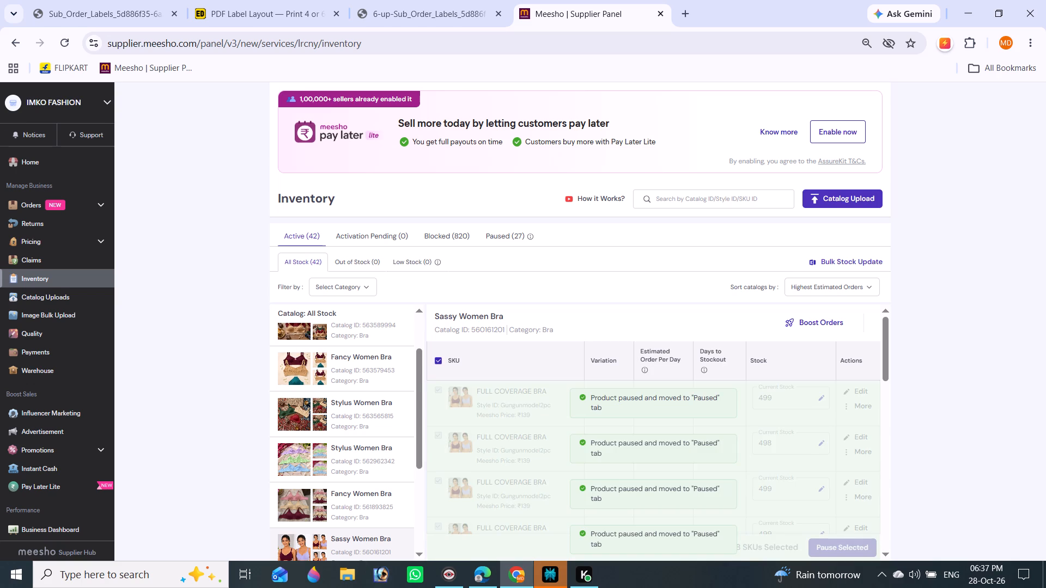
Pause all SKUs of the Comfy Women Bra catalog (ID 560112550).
scroll(392, 529, down, 2)
click(364, 459)
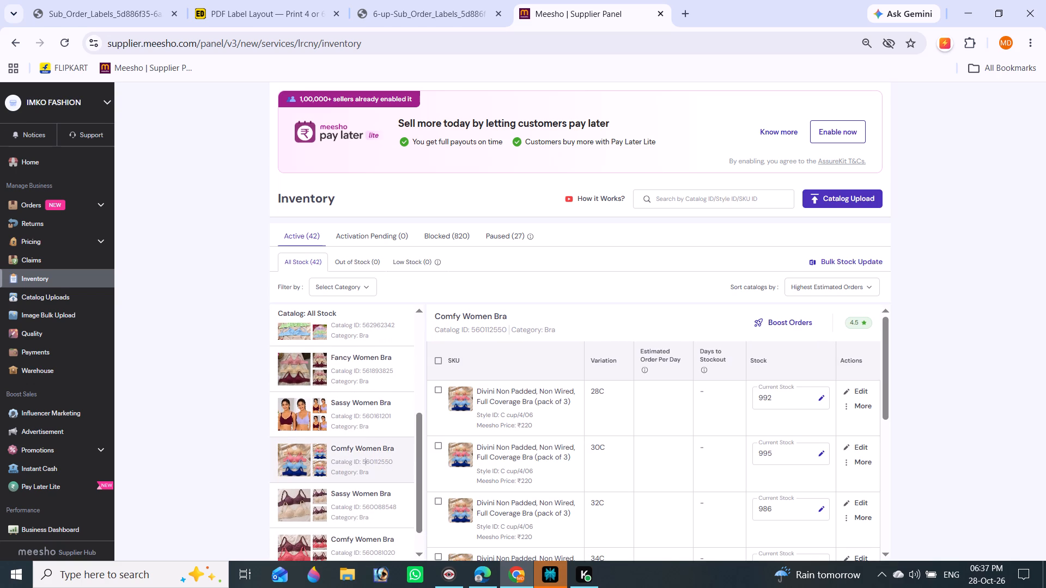
click(443, 362)
click(441, 360)
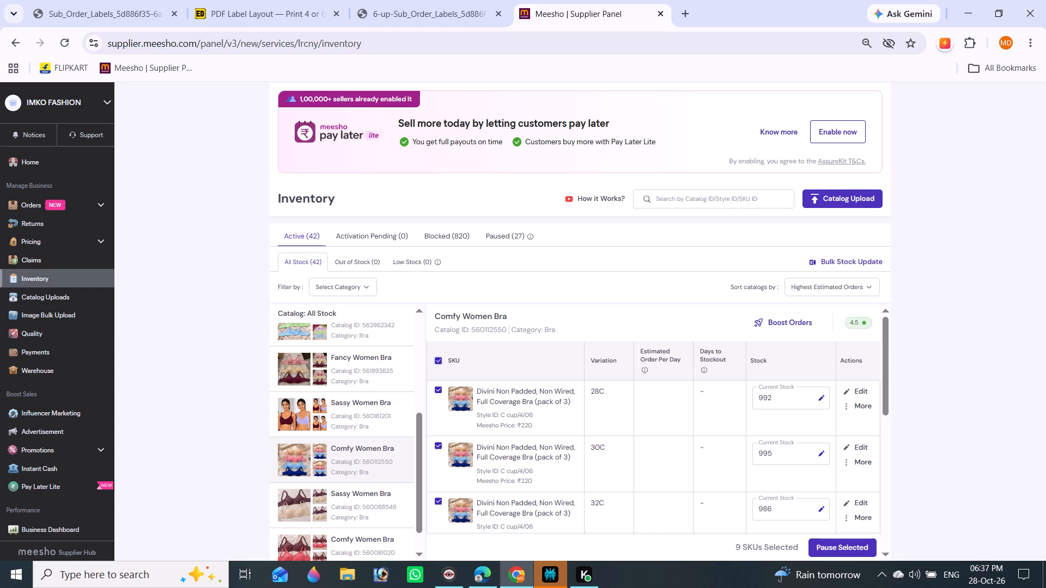
click(840, 548)
click(837, 548)
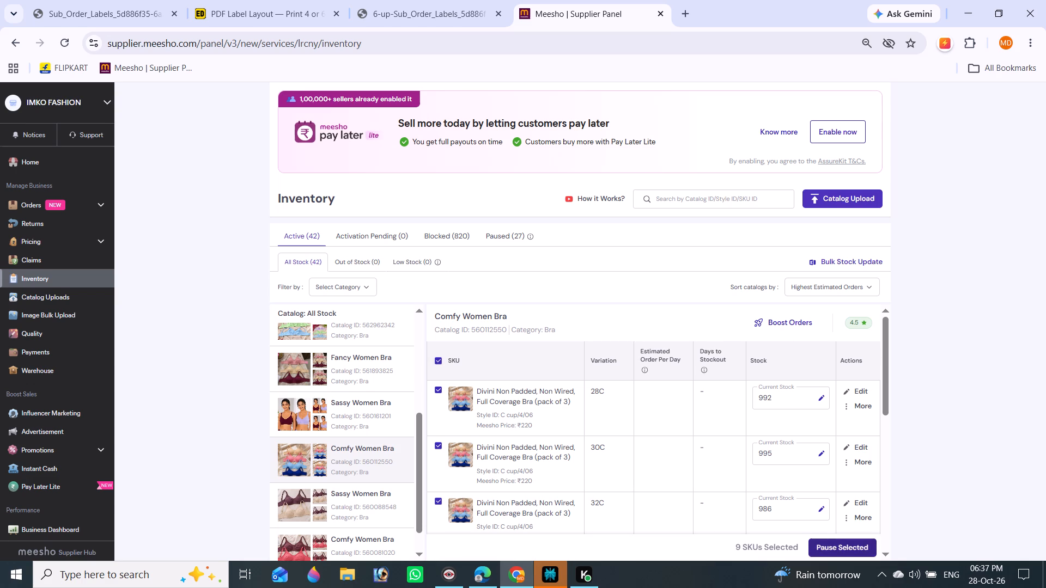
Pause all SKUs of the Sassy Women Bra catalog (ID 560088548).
click(329, 414)
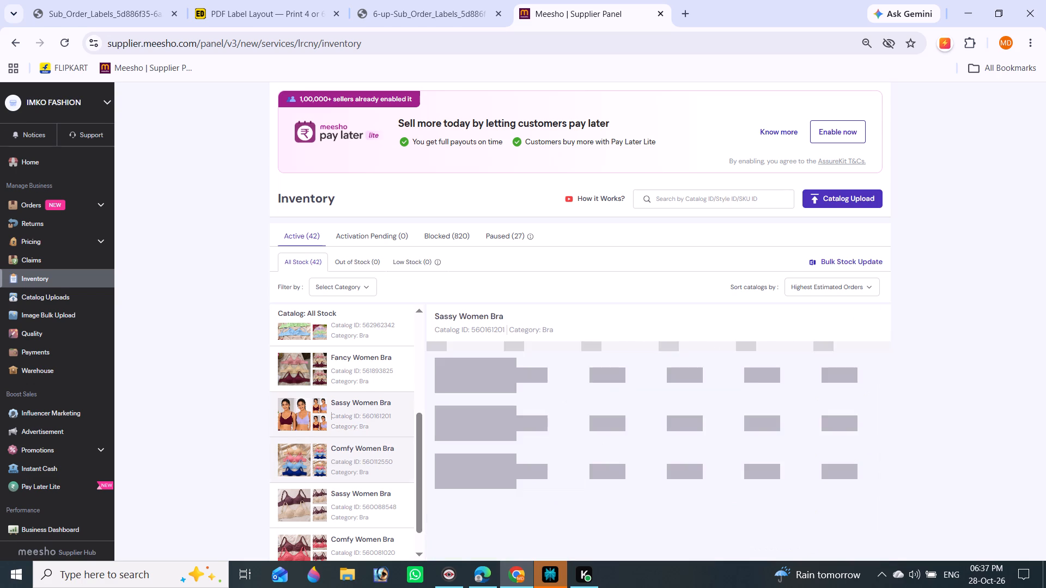
click(347, 500)
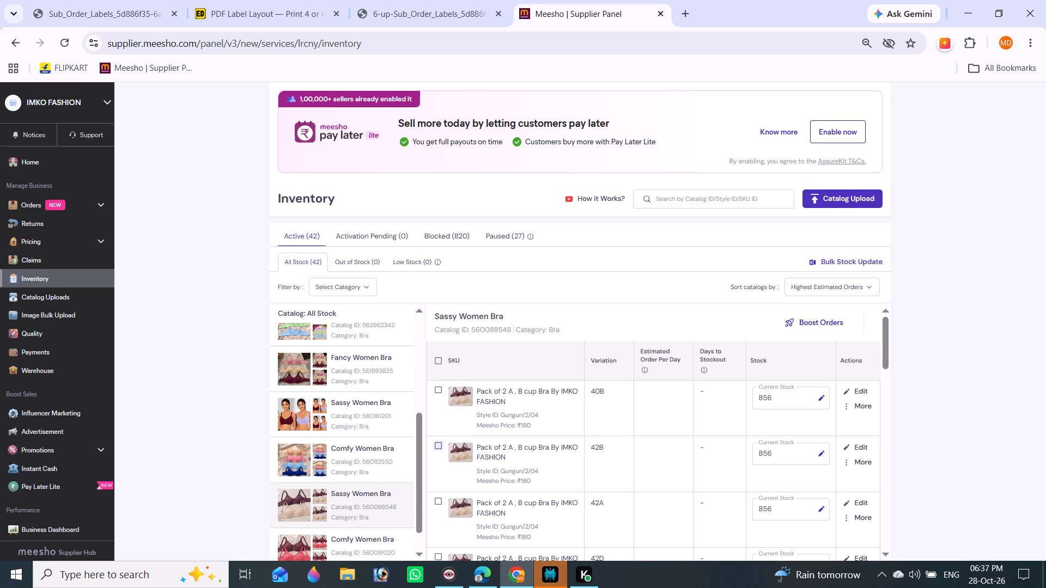
click(439, 365)
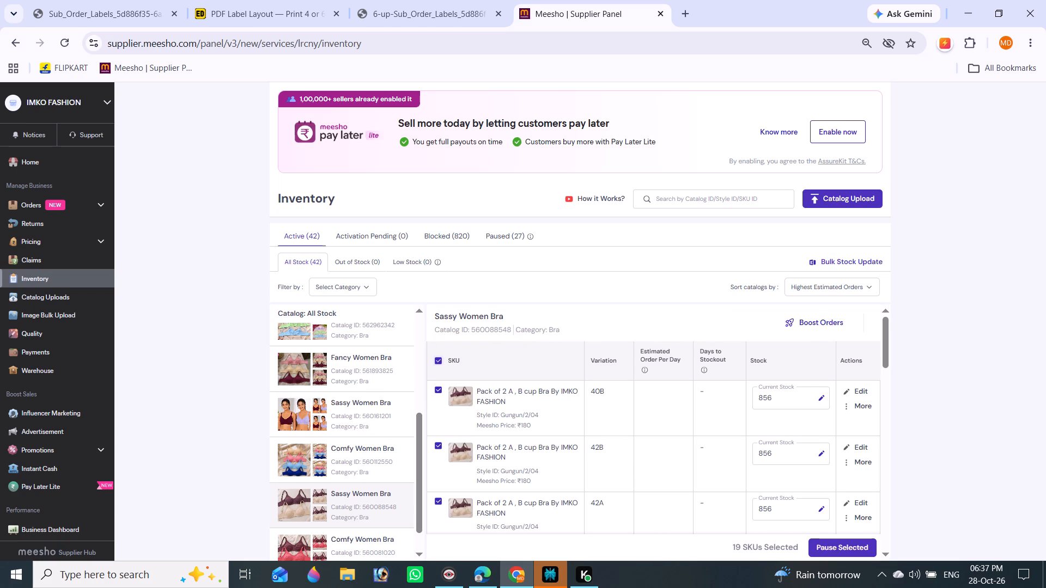
click(826, 552)
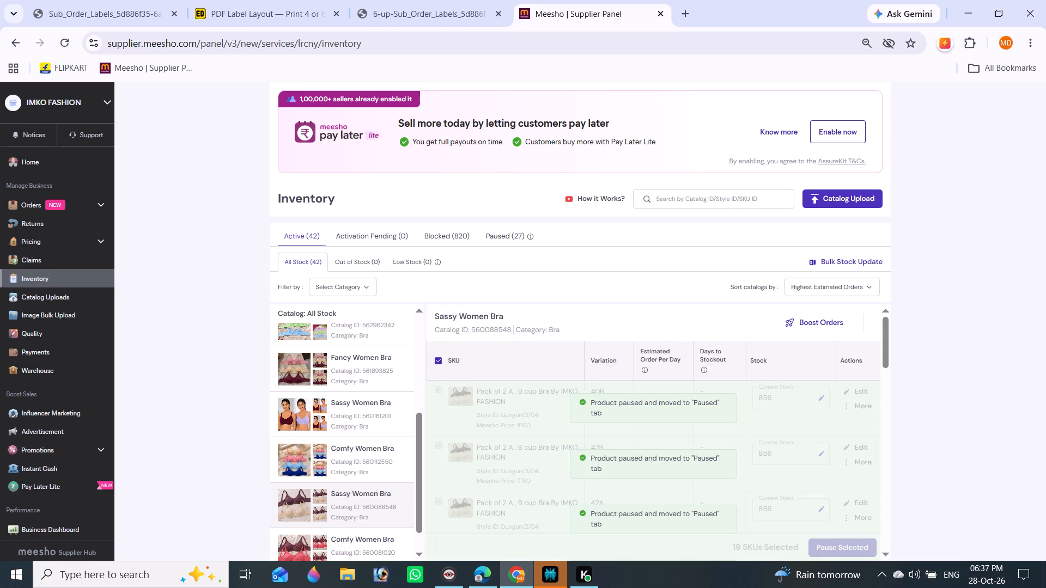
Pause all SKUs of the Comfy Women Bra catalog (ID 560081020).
click(375, 546)
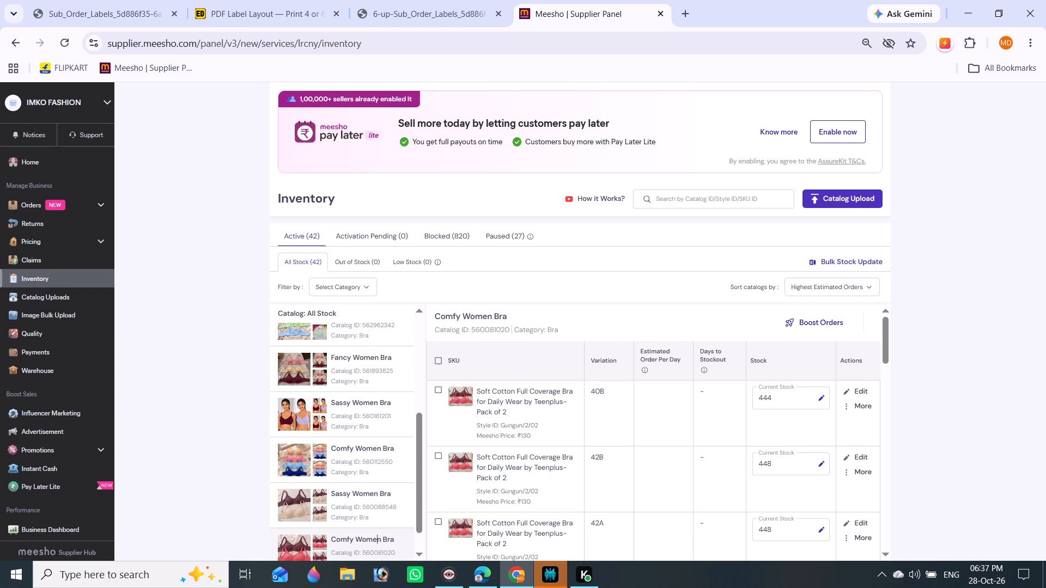
click(442, 360)
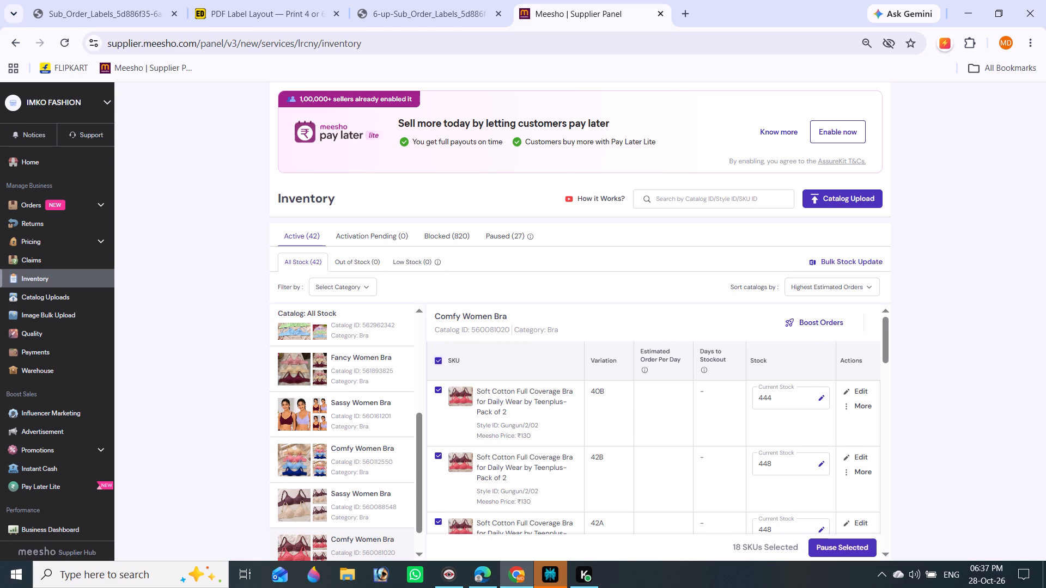
click(841, 538)
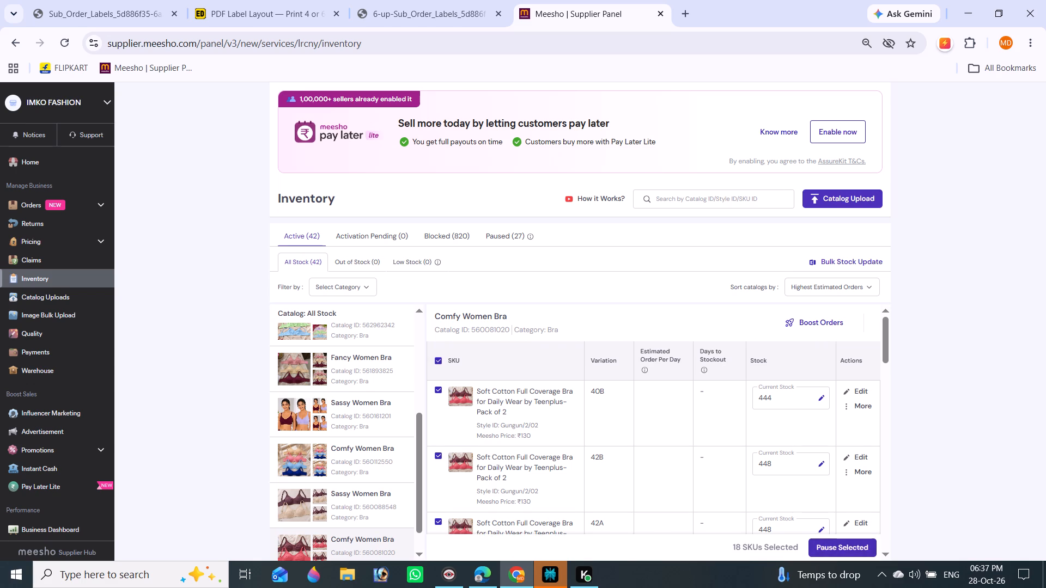
click(834, 549)
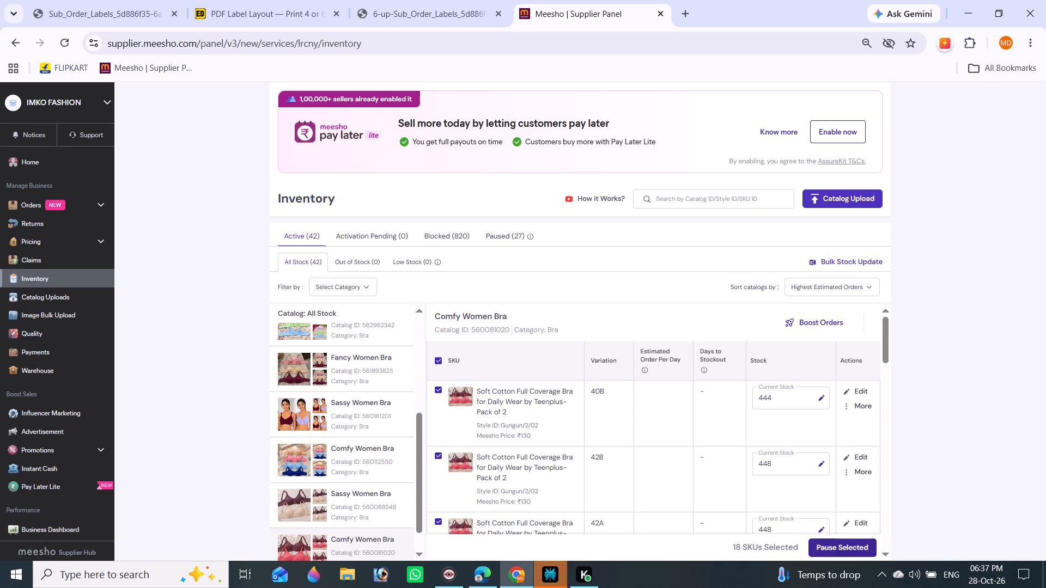
click(822, 544)
click(822, 551)
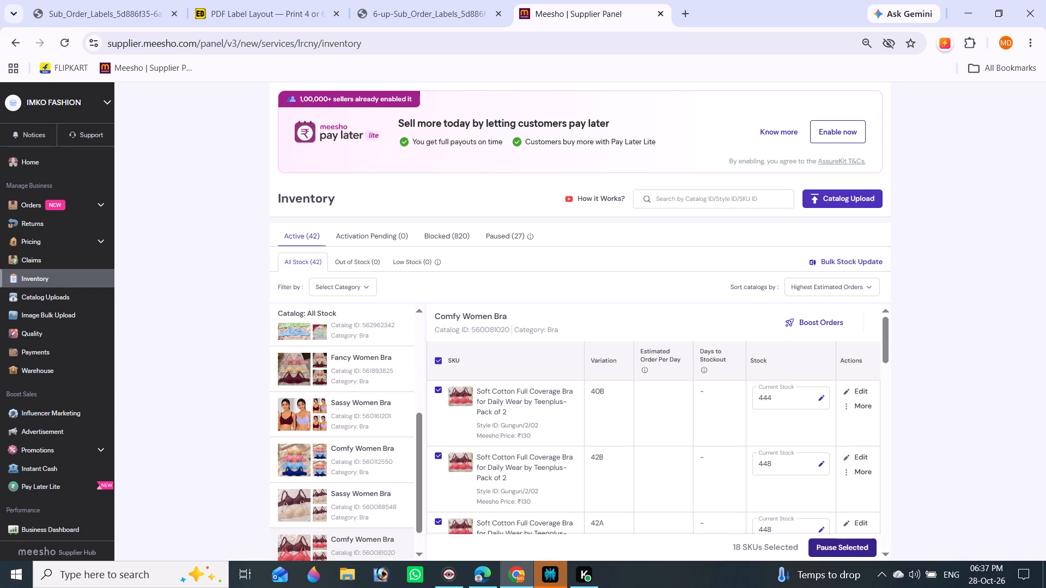
double_click(820, 552)
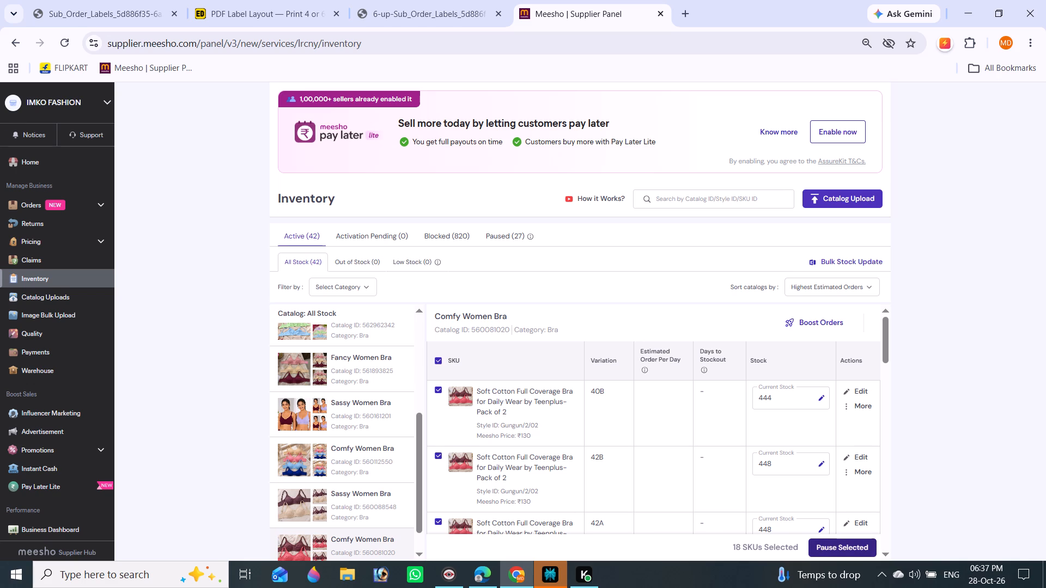
double_click(844, 550)
click(844, 546)
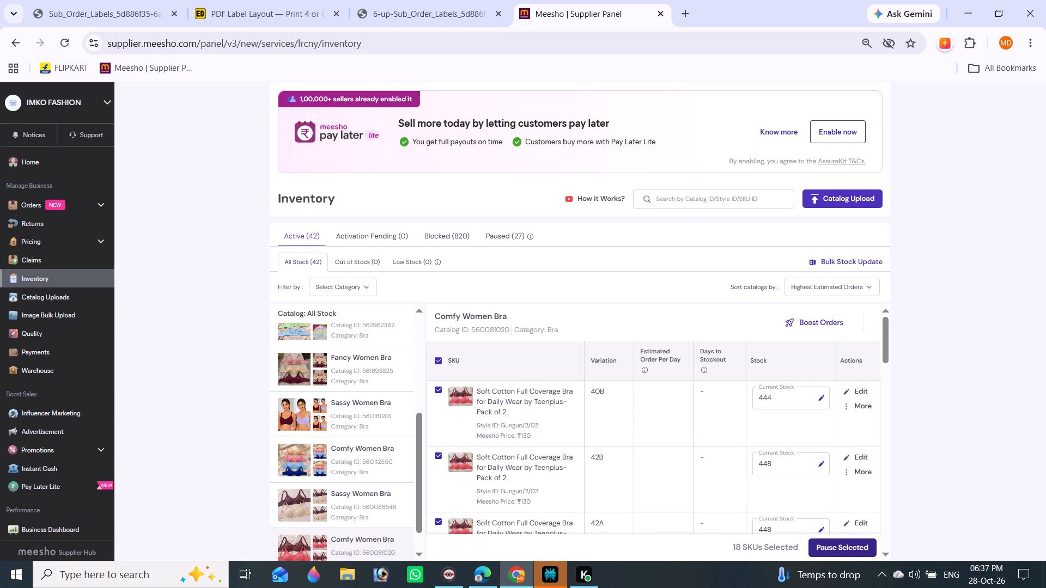
click(844, 546)
click(844, 546)
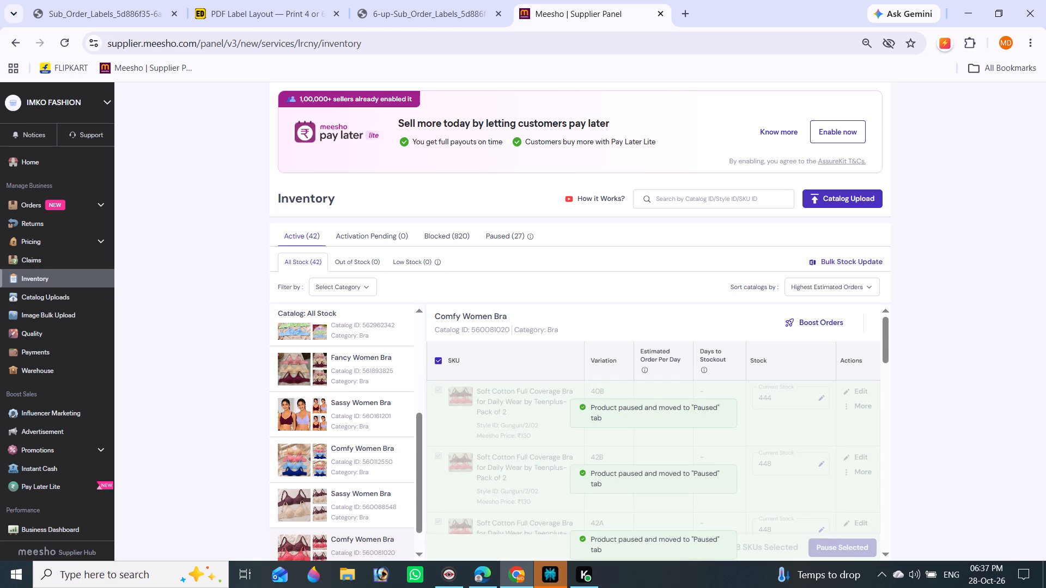
Go to page 4 of the active catalog list and reload the inventory to refresh the remaining active catalogs.
scroll(388, 501, up, 1)
scroll(381, 493, down, 1)
scroll(377, 479, up, 1)
scroll(383, 484, down, 2)
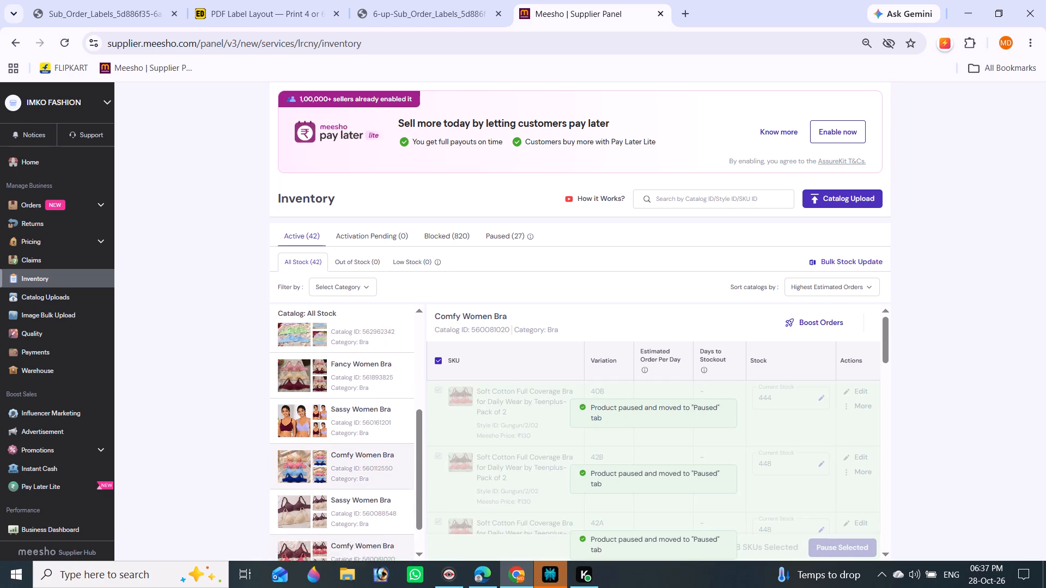
click(380, 485)
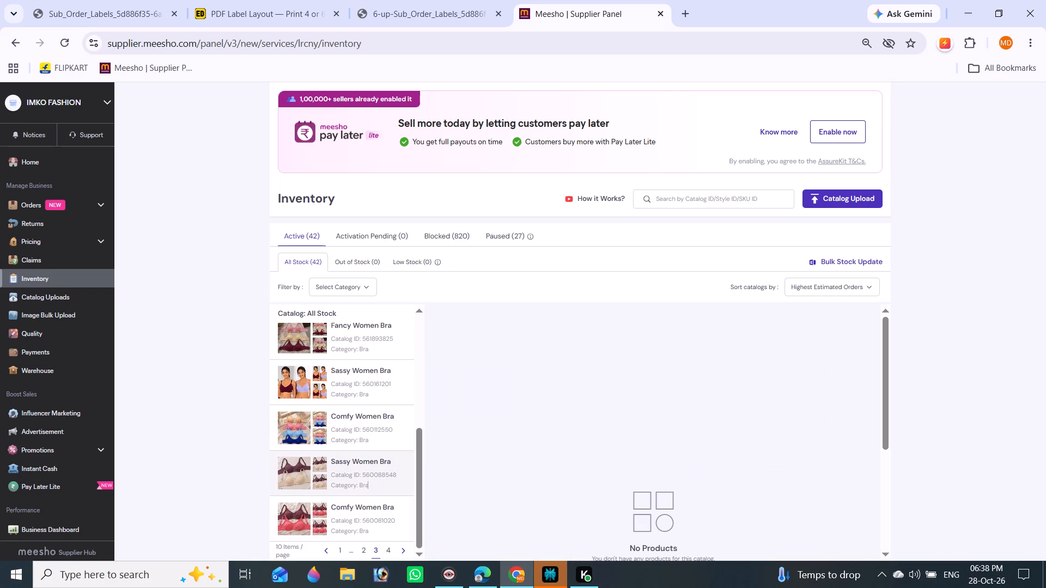
click(388, 550)
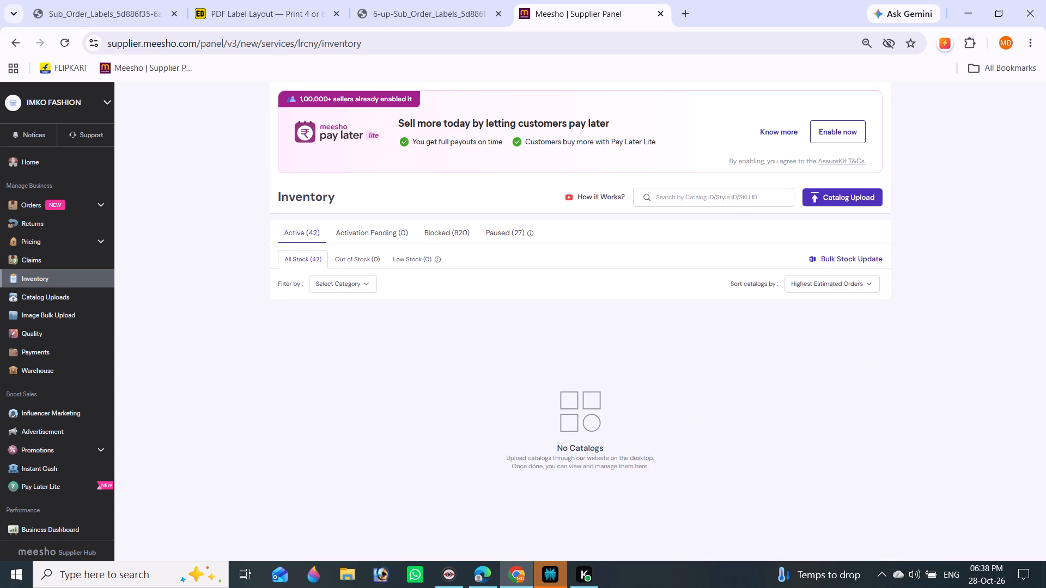
click(58, 42)
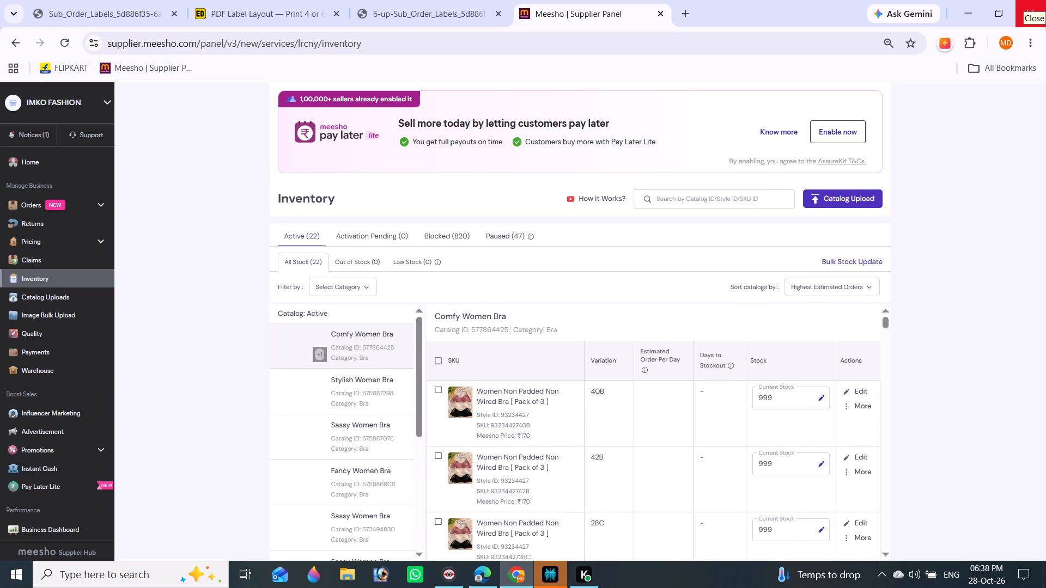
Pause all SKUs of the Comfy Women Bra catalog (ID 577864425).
click(441, 361)
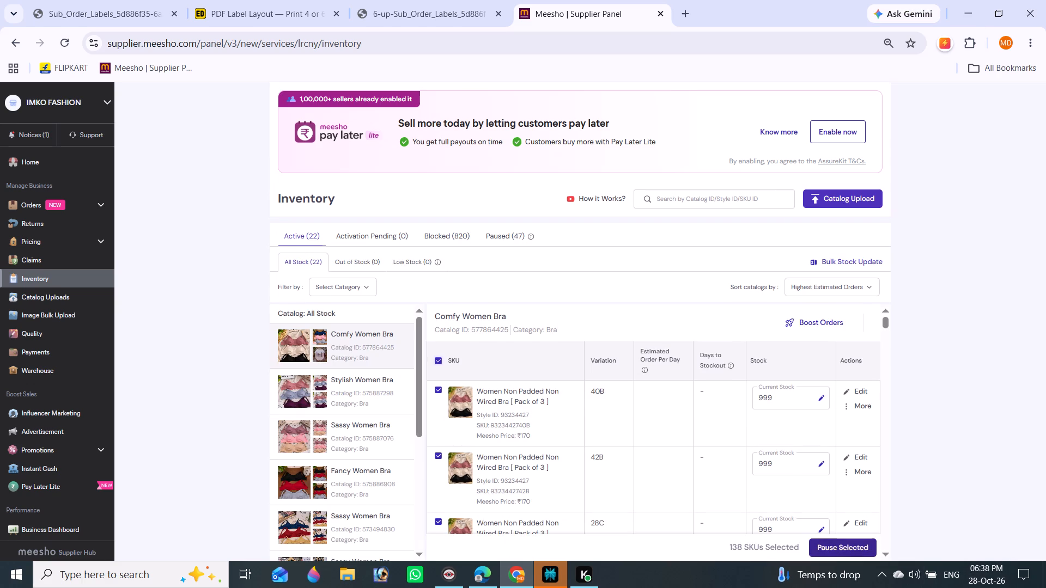
click(825, 543)
click(830, 542)
click(855, 550)
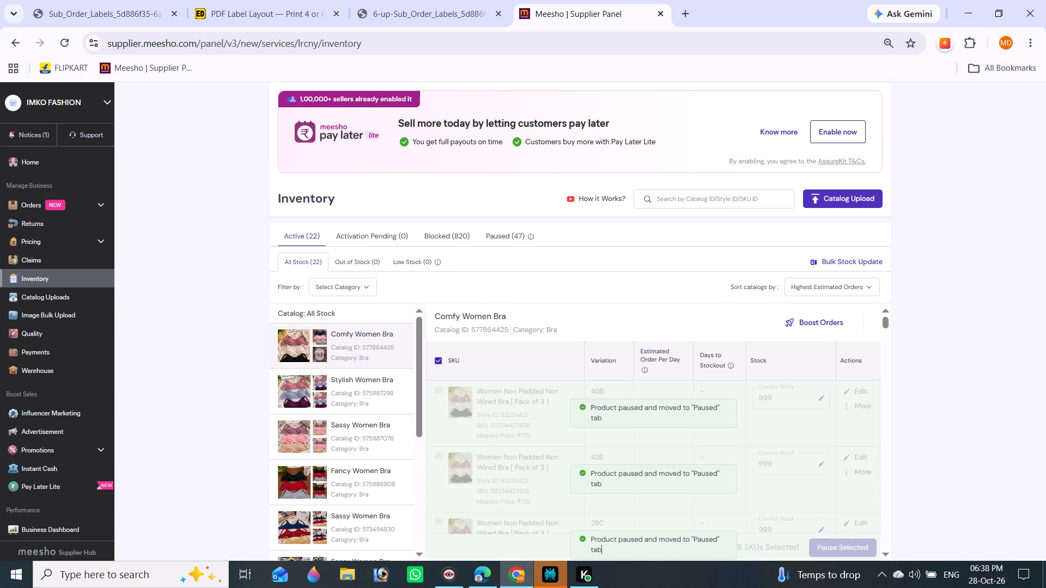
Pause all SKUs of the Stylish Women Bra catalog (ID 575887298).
click(357, 377)
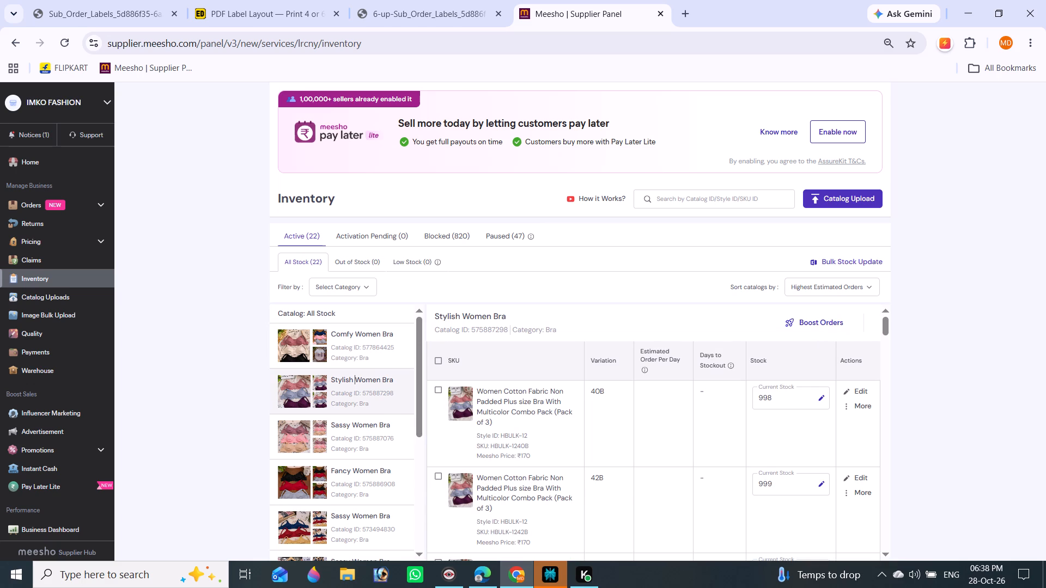
click(427, 354)
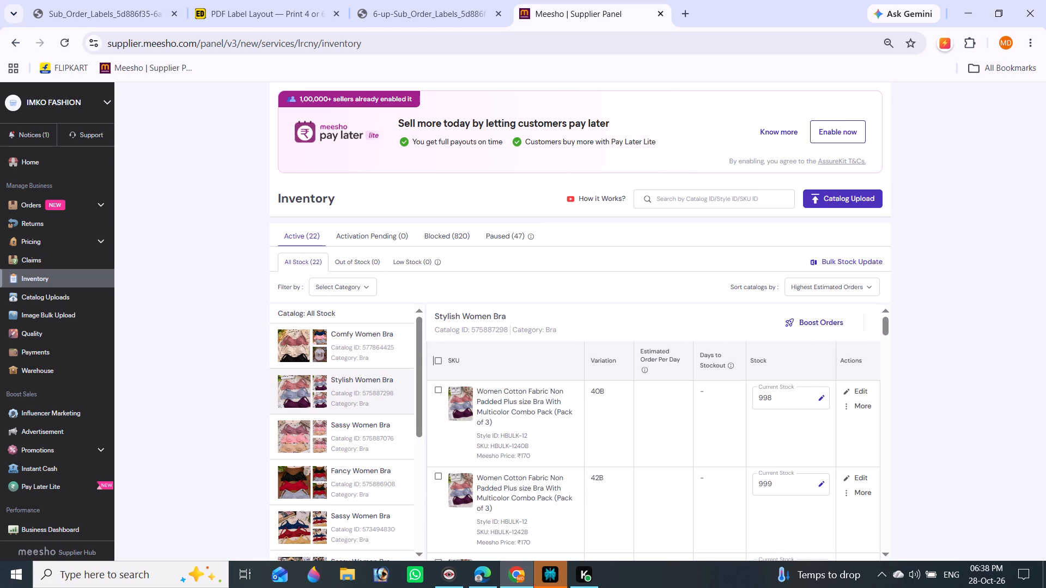
click(439, 357)
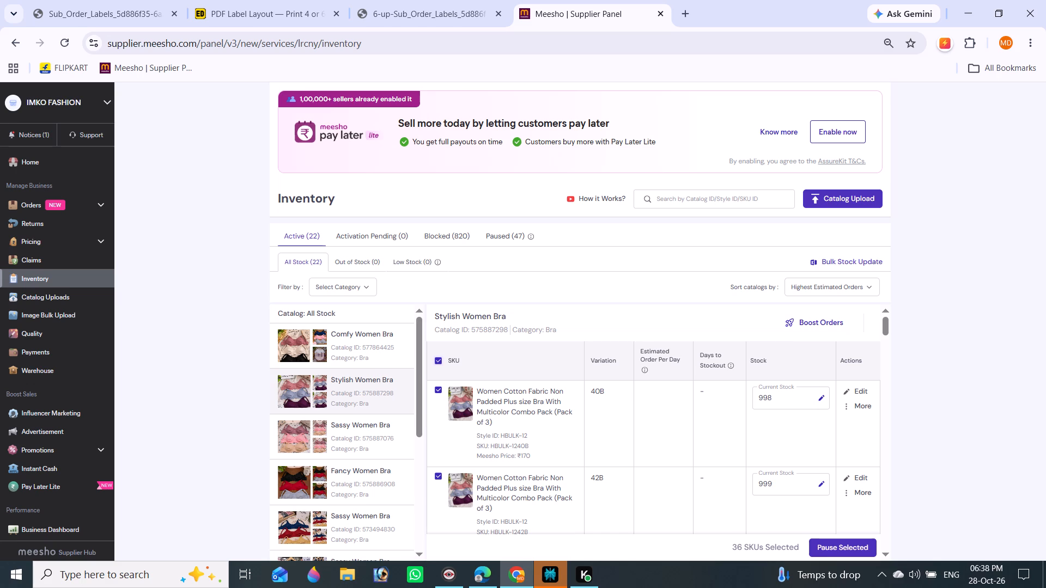
click(843, 553)
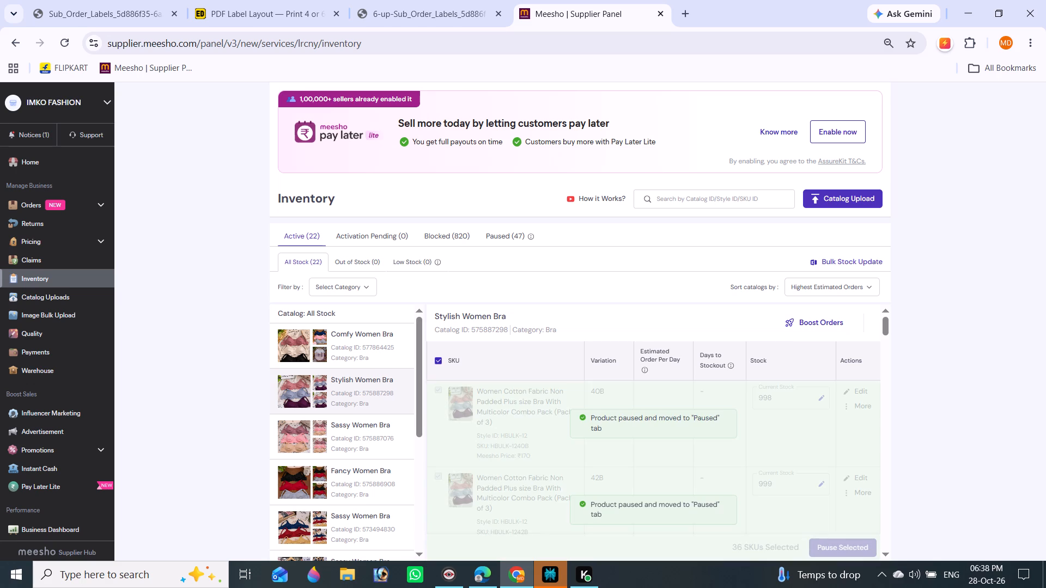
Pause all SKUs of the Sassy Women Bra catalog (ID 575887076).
click(306, 423)
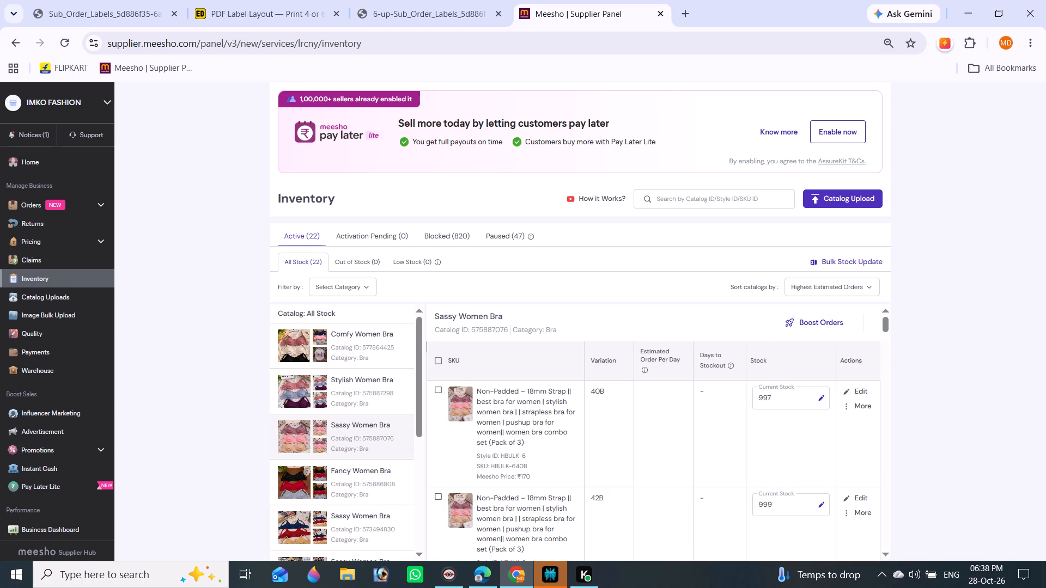
click(440, 357)
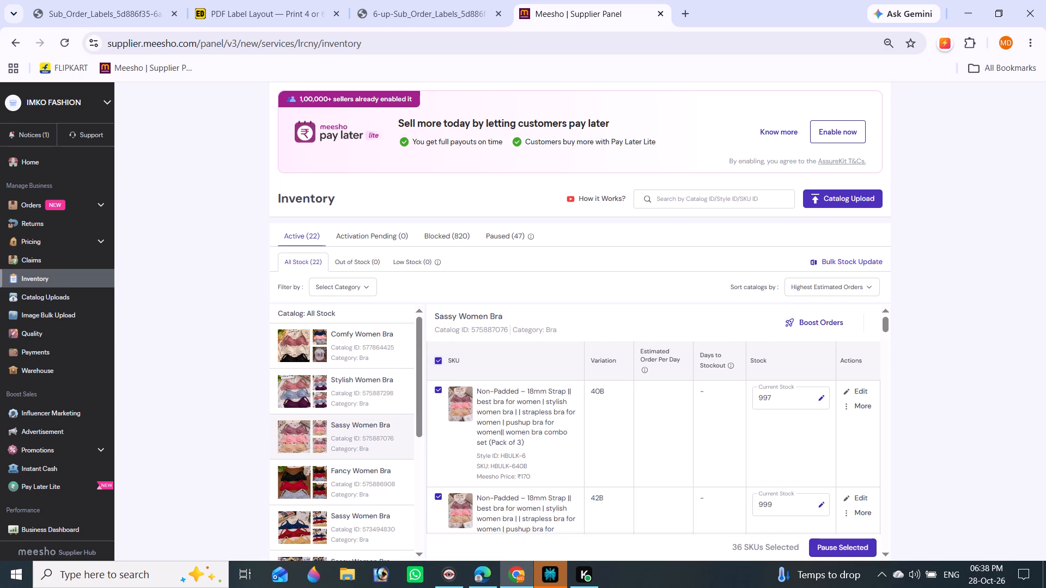
click(840, 548)
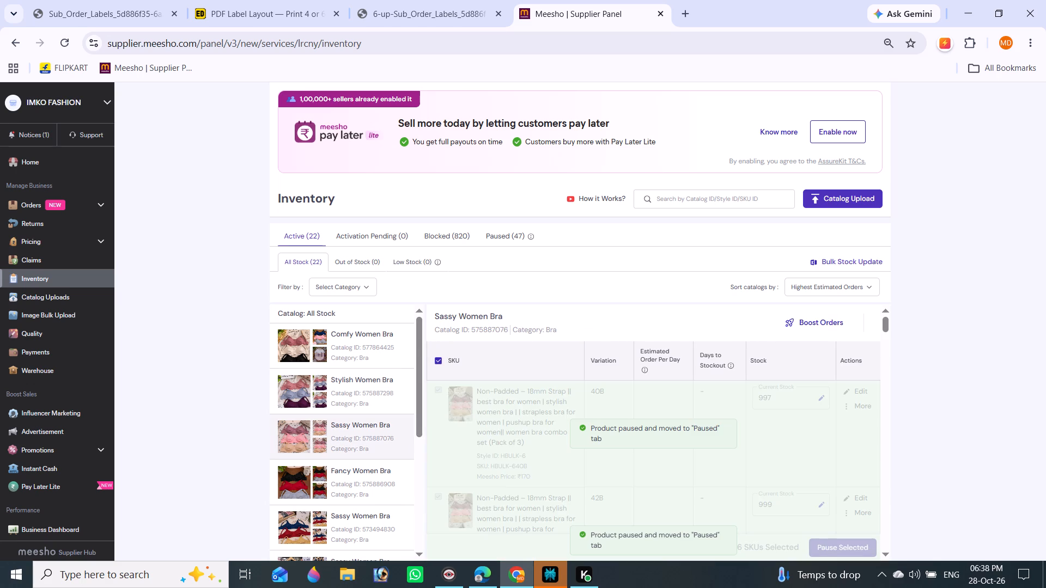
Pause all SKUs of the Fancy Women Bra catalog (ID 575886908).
click(364, 472)
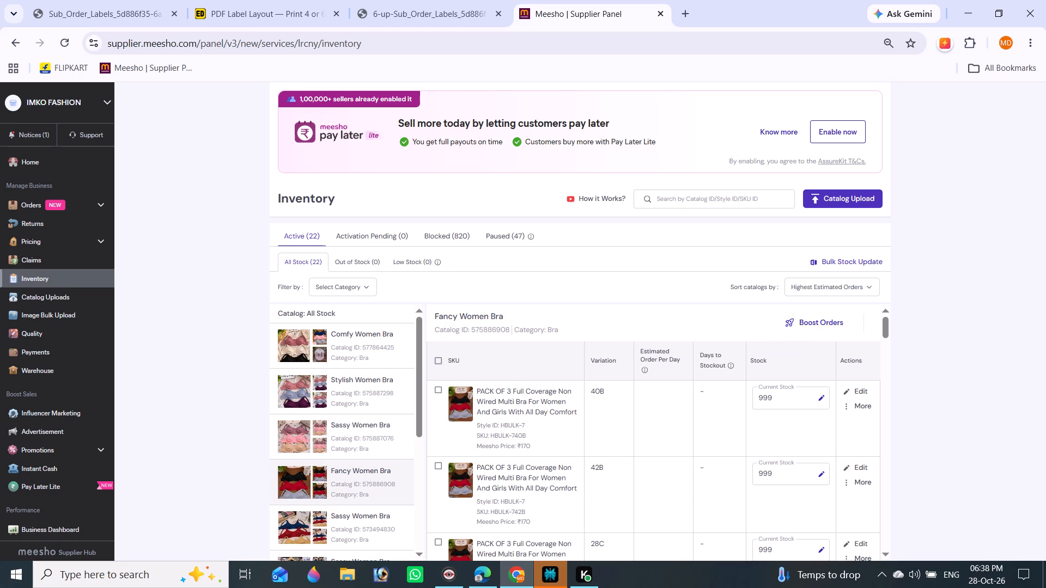
click(437, 361)
click(821, 539)
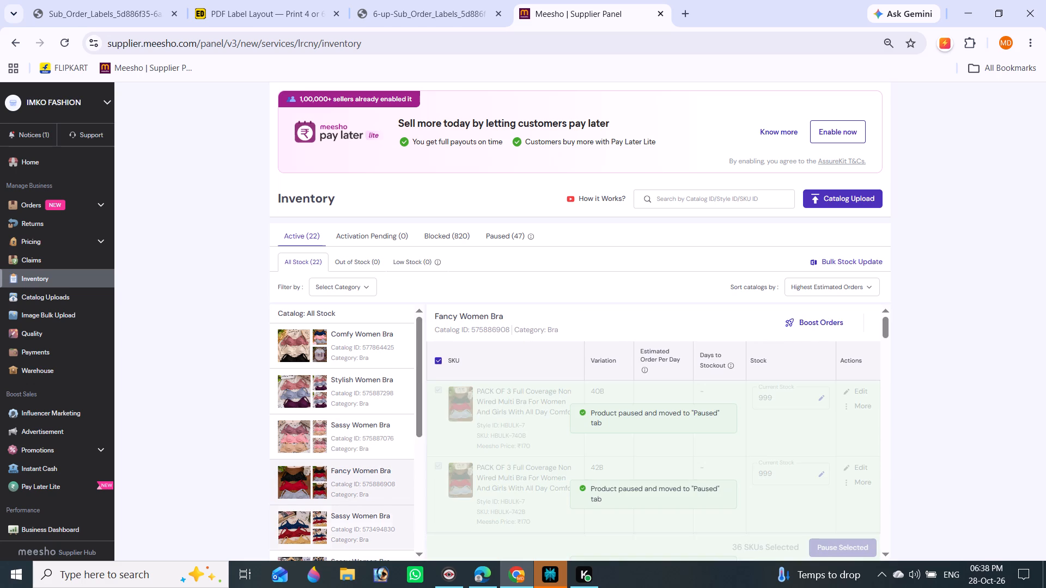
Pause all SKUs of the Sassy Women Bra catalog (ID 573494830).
click(312, 516)
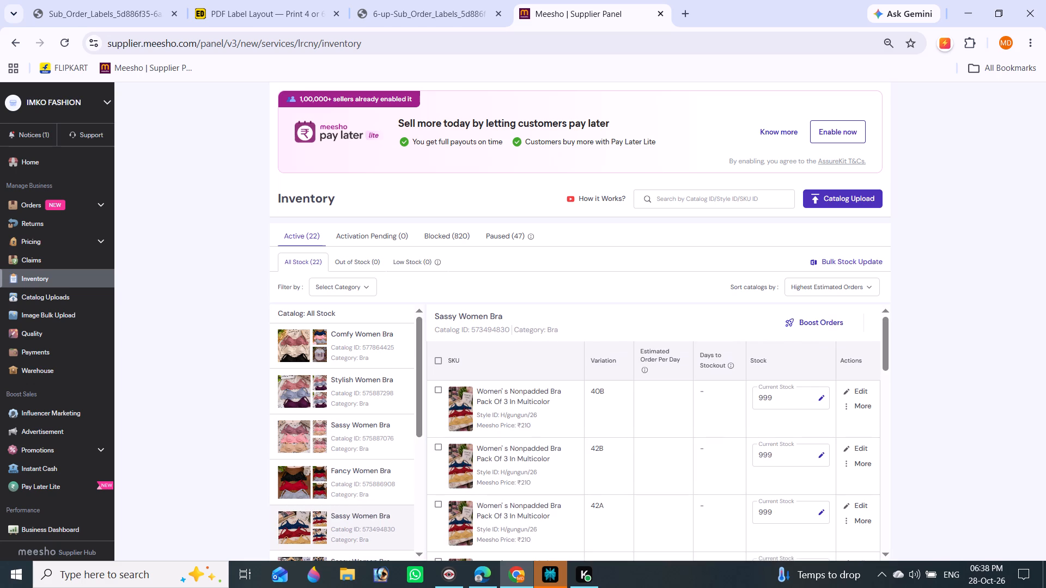
click(437, 364)
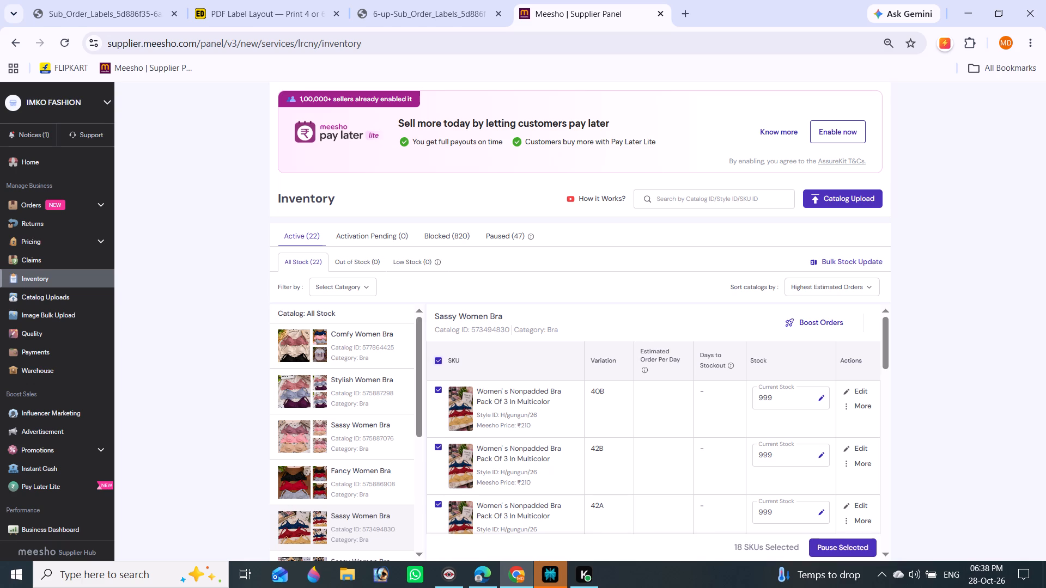
click(828, 544)
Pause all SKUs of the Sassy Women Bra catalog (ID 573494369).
scroll(309, 459, down, 1)
click(352, 514)
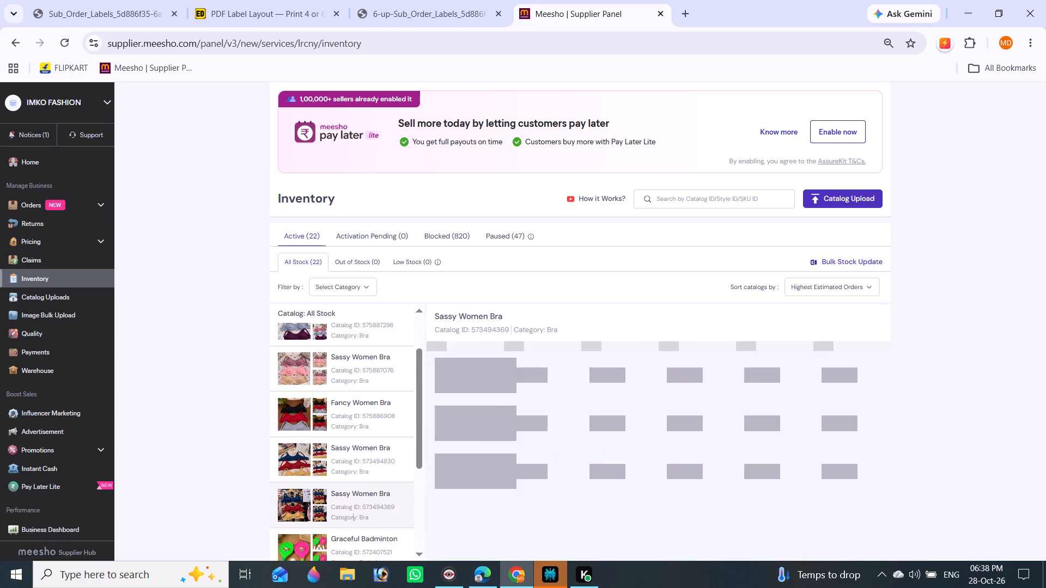
click(437, 361)
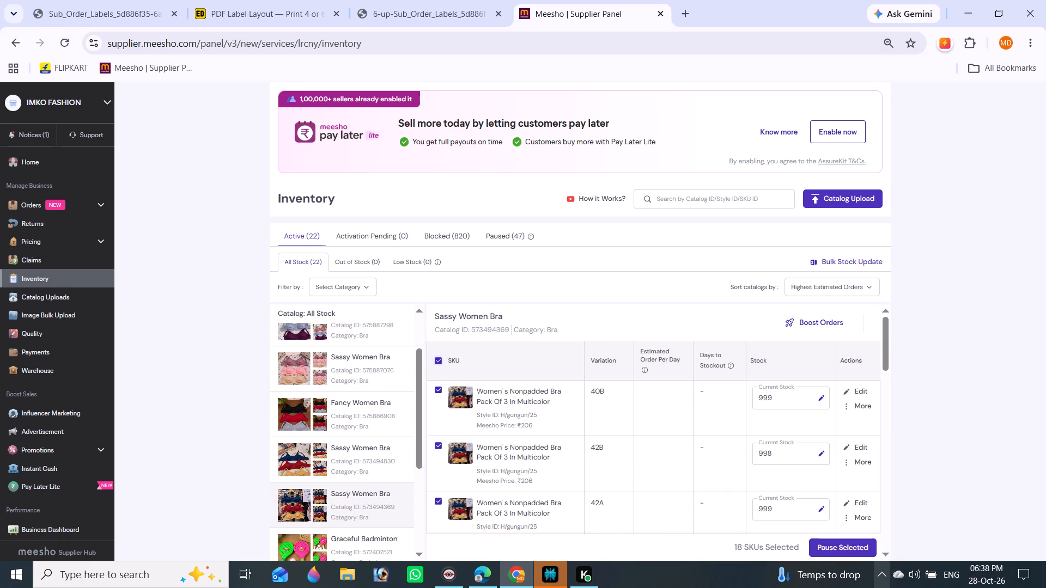
click(839, 549)
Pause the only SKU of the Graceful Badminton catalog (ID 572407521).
click(356, 532)
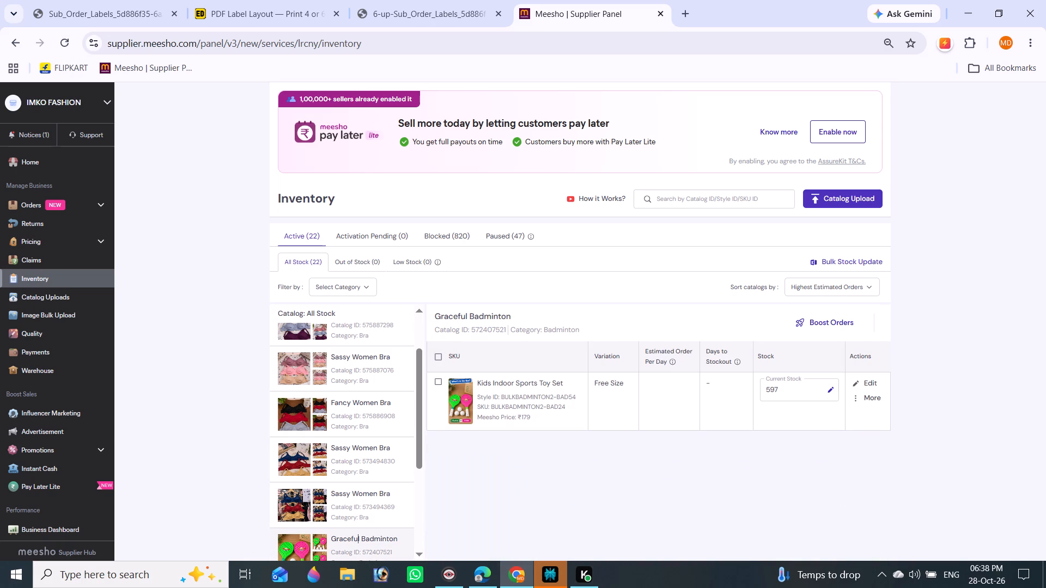
click(436, 355)
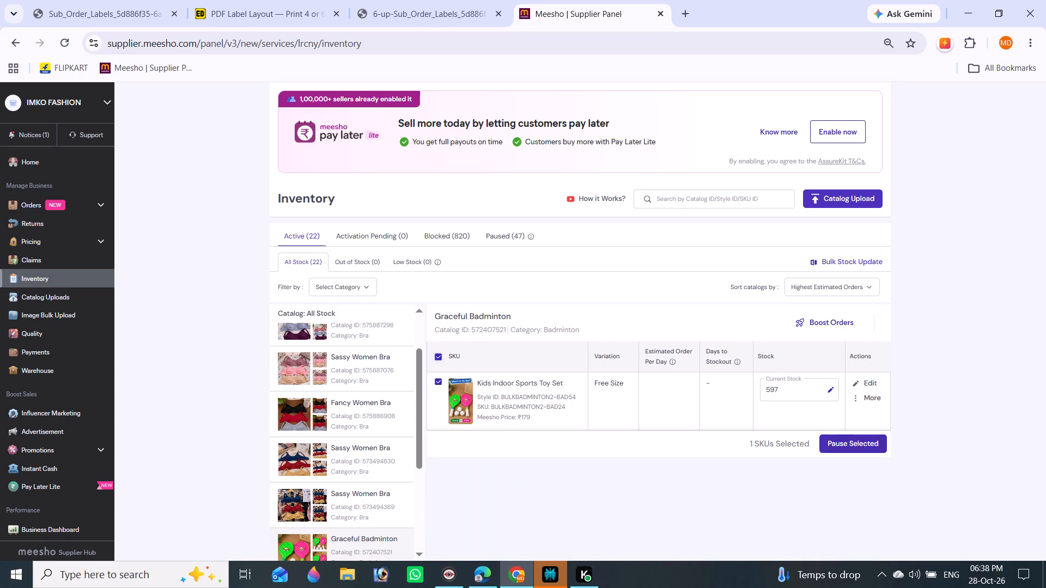
click(842, 451)
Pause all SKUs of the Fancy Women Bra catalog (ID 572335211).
scroll(363, 470, down, 1)
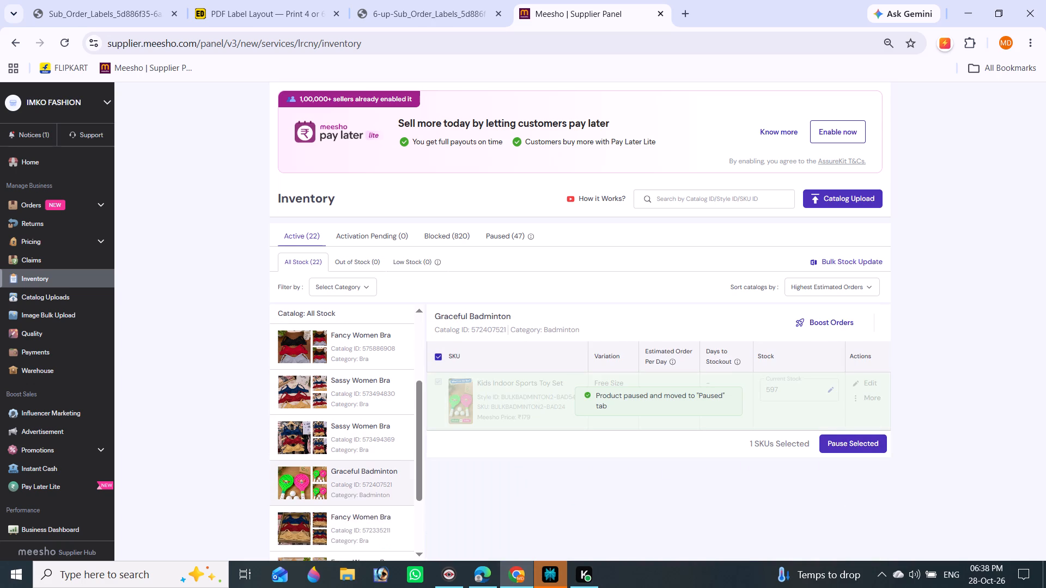
click(356, 516)
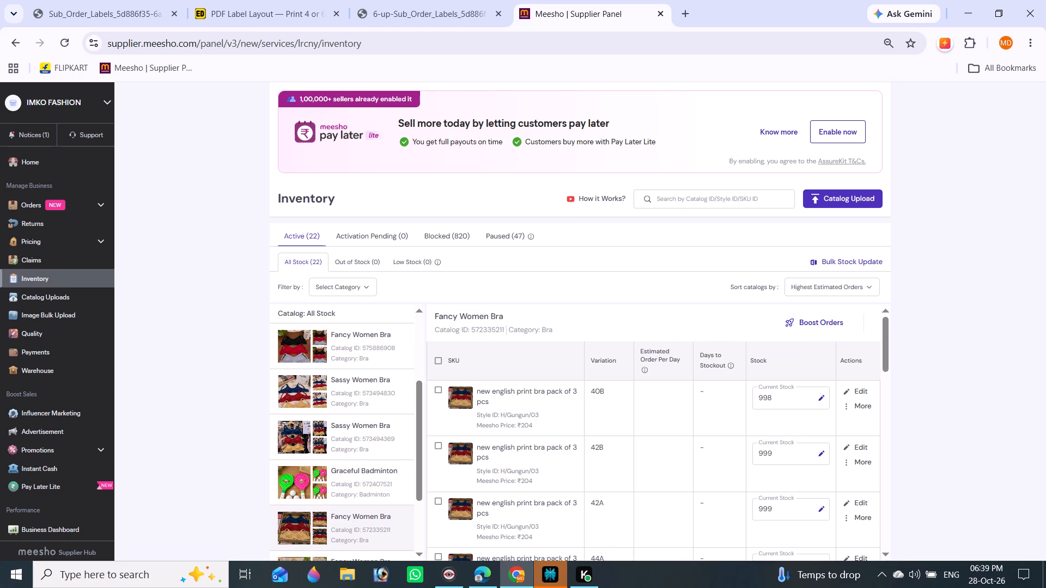
click(437, 358)
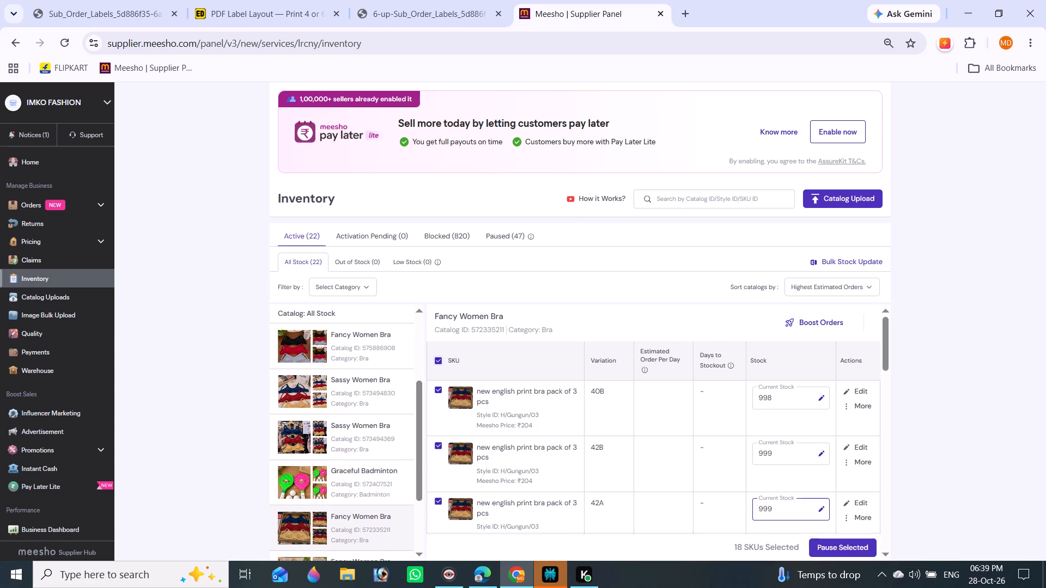
click(820, 551)
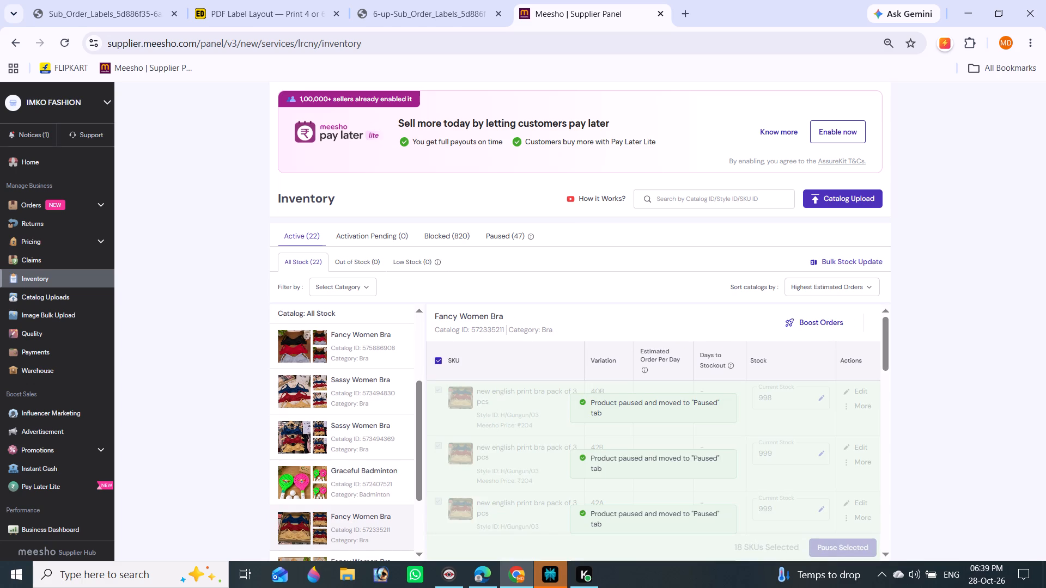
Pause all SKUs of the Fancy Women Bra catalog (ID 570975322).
scroll(475, 529, down, 1)
scroll(390, 499, down, 1)
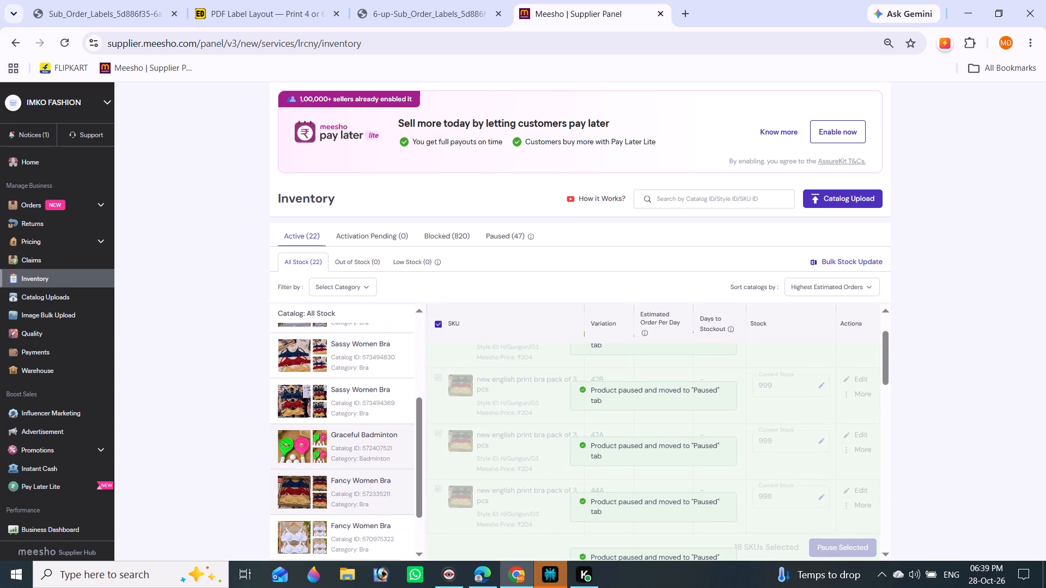
click(352, 492)
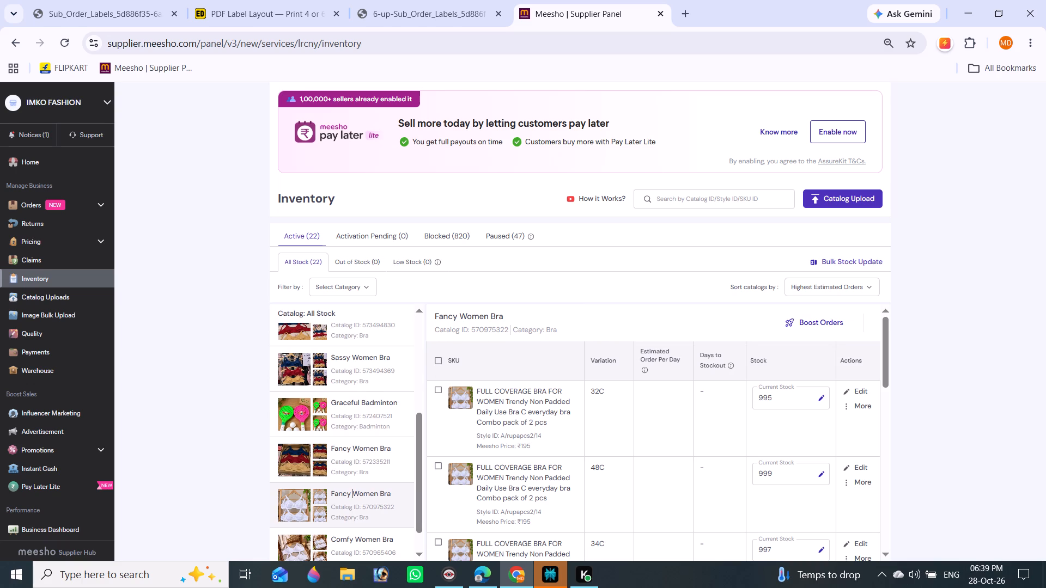
click(440, 366)
click(856, 549)
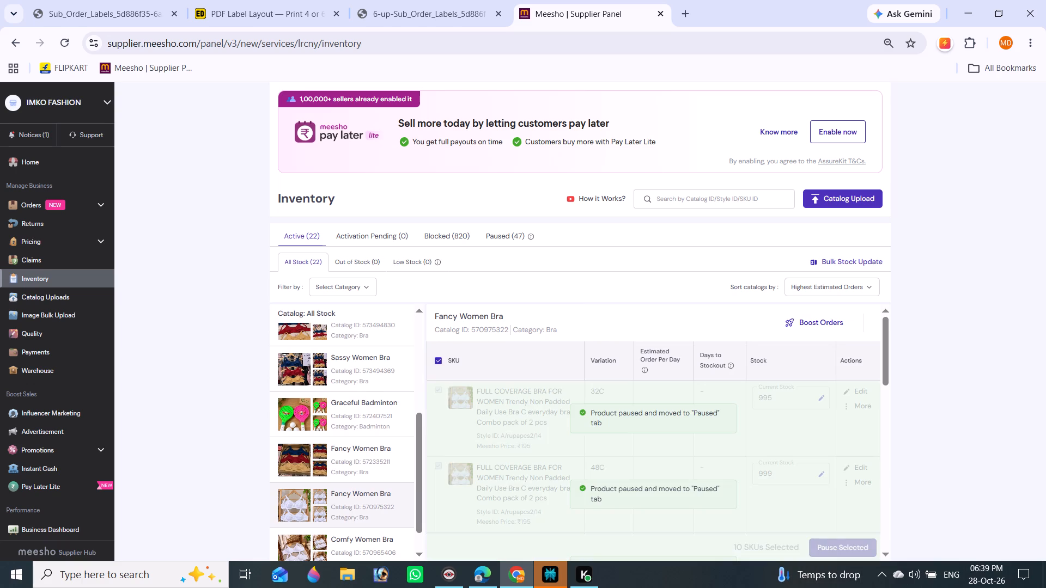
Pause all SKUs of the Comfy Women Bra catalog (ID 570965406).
click(378, 540)
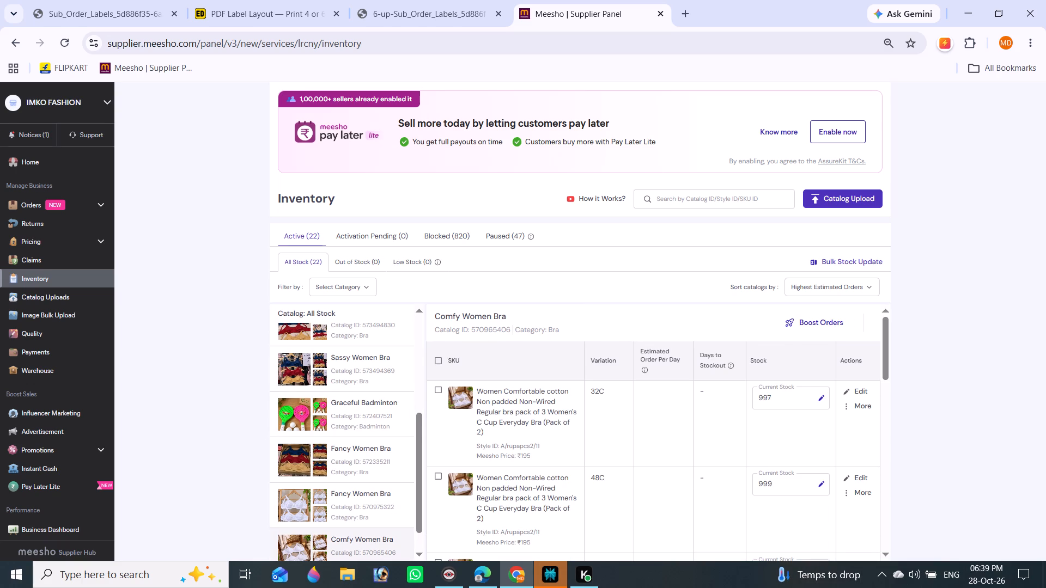
click(435, 362)
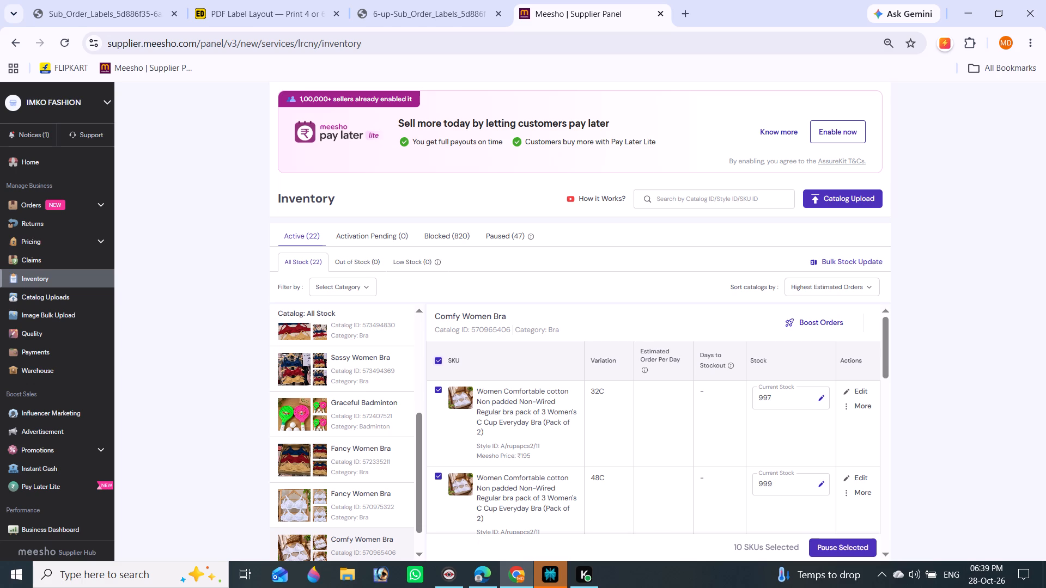
click(837, 554)
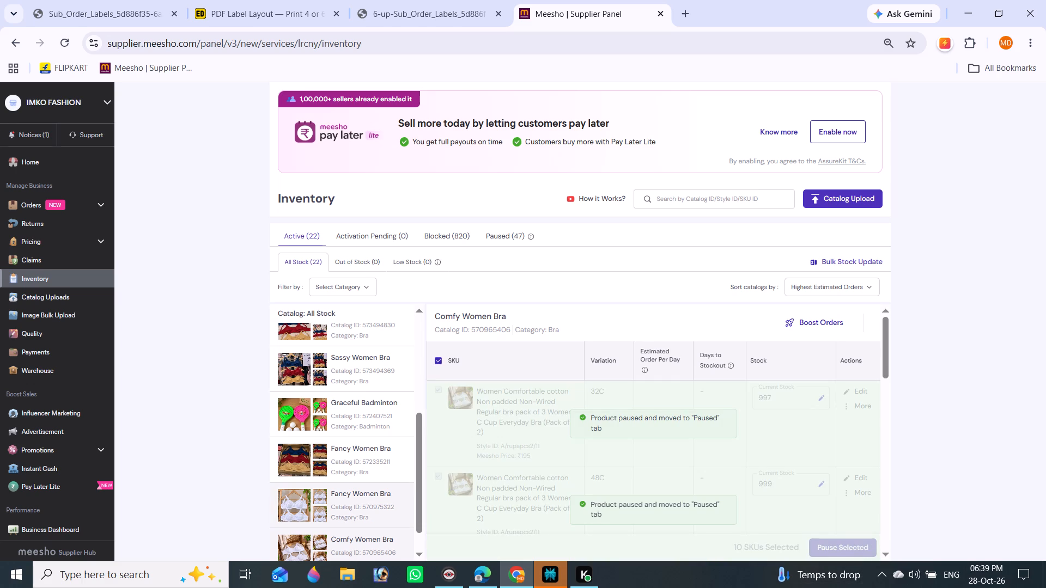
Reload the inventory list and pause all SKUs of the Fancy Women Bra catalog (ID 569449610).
scroll(368, 507, down, 2)
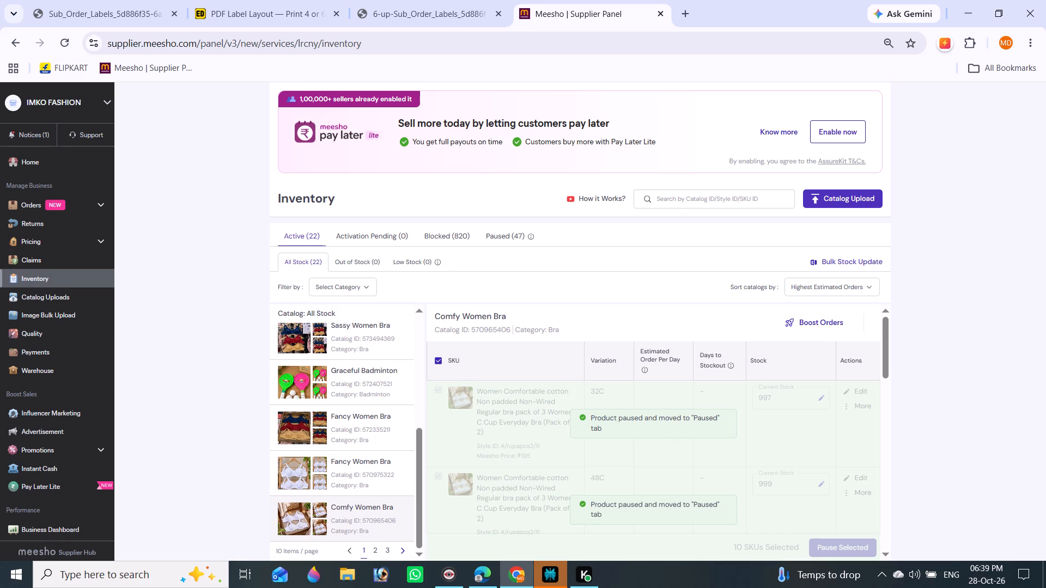
click(61, 40)
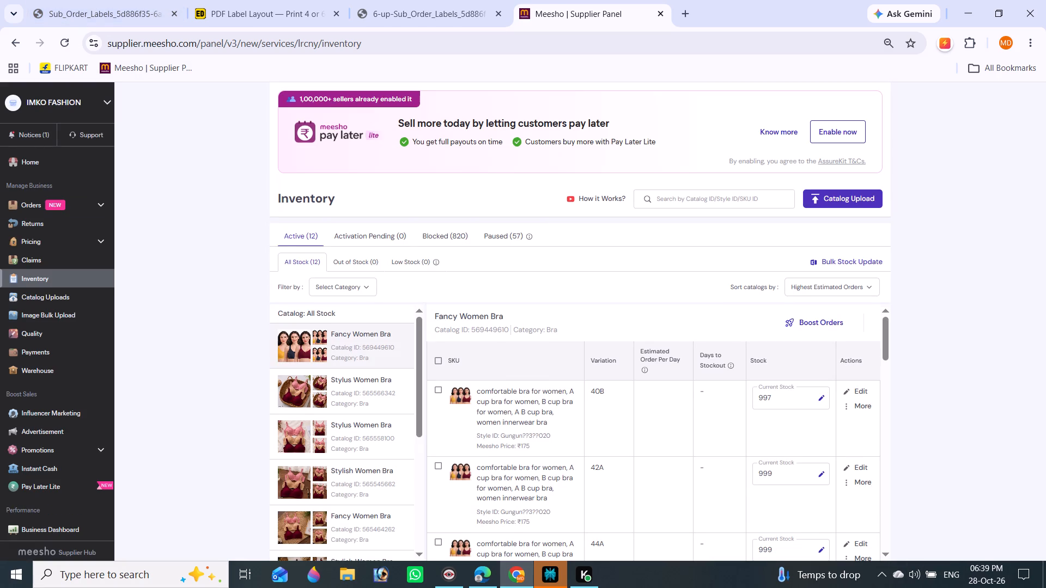
click(442, 362)
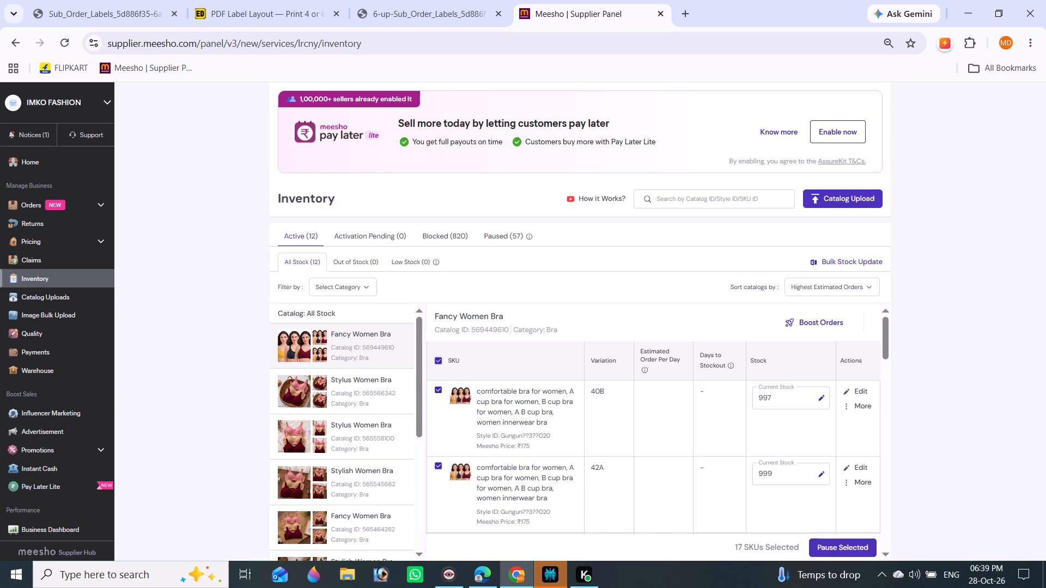
click(835, 548)
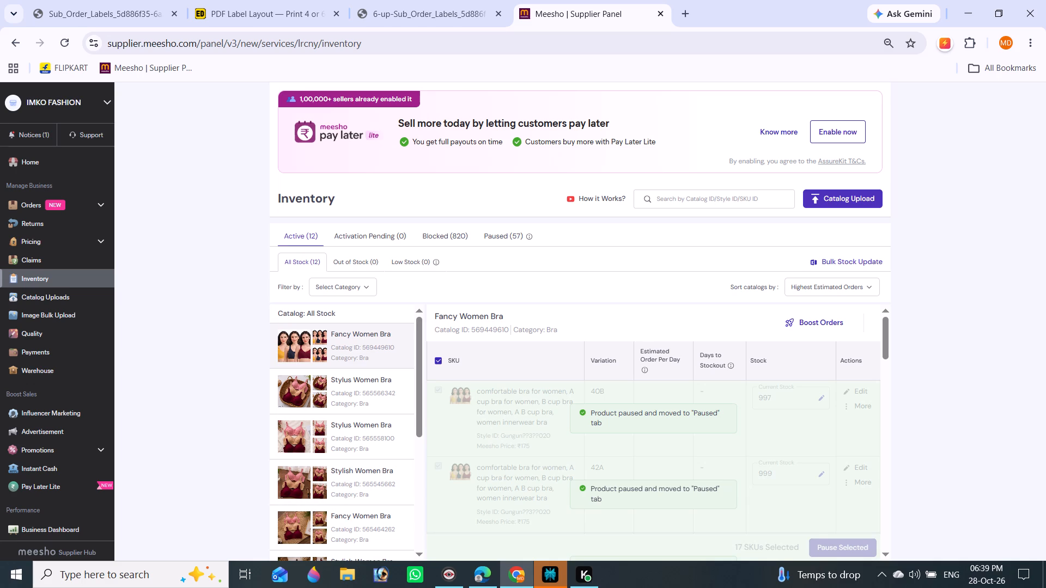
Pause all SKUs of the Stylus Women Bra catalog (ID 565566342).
click(304, 382)
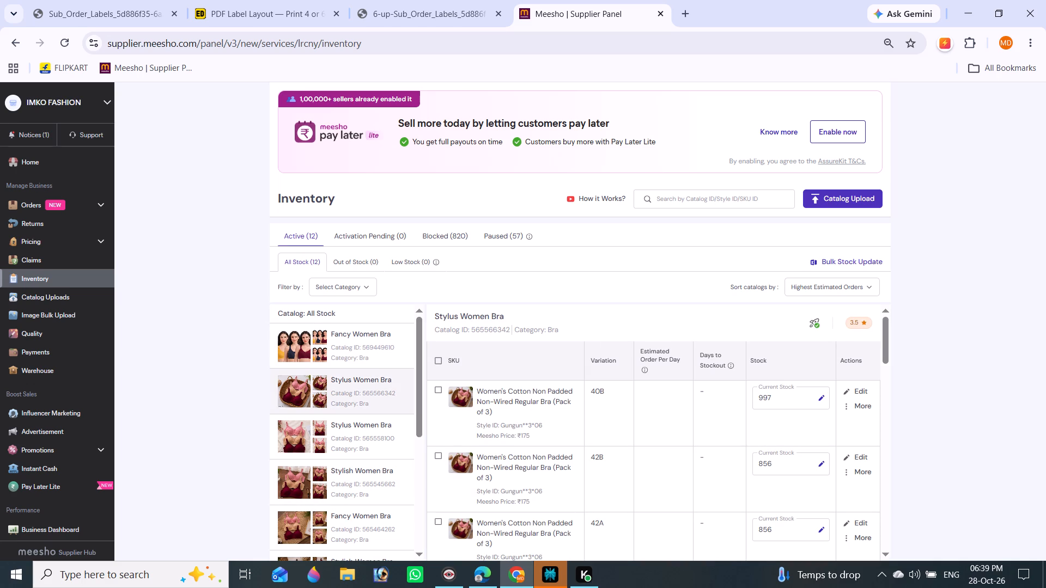
click(440, 359)
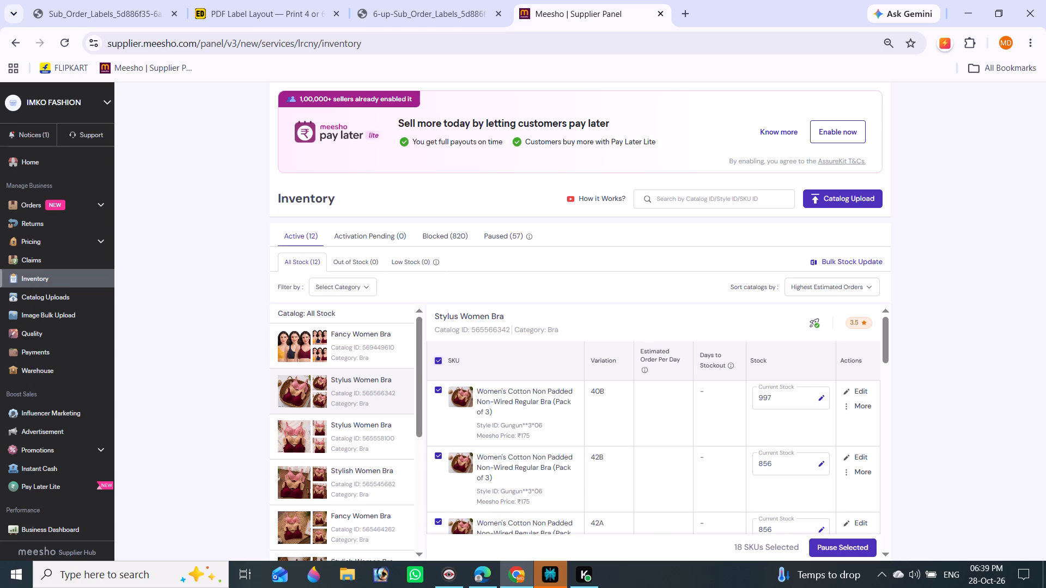
click(842, 542)
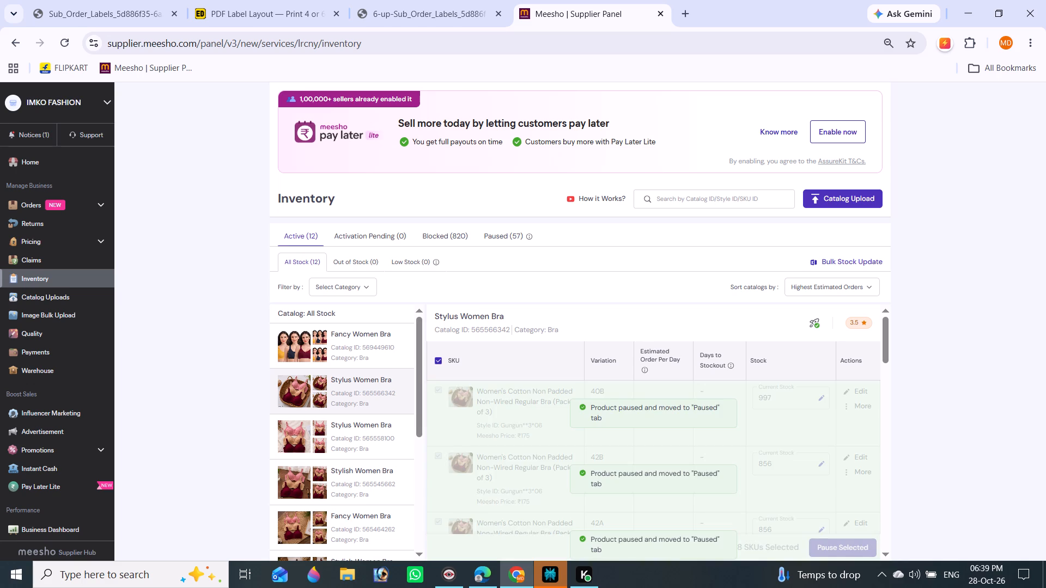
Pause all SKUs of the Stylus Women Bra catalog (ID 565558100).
click(372, 446)
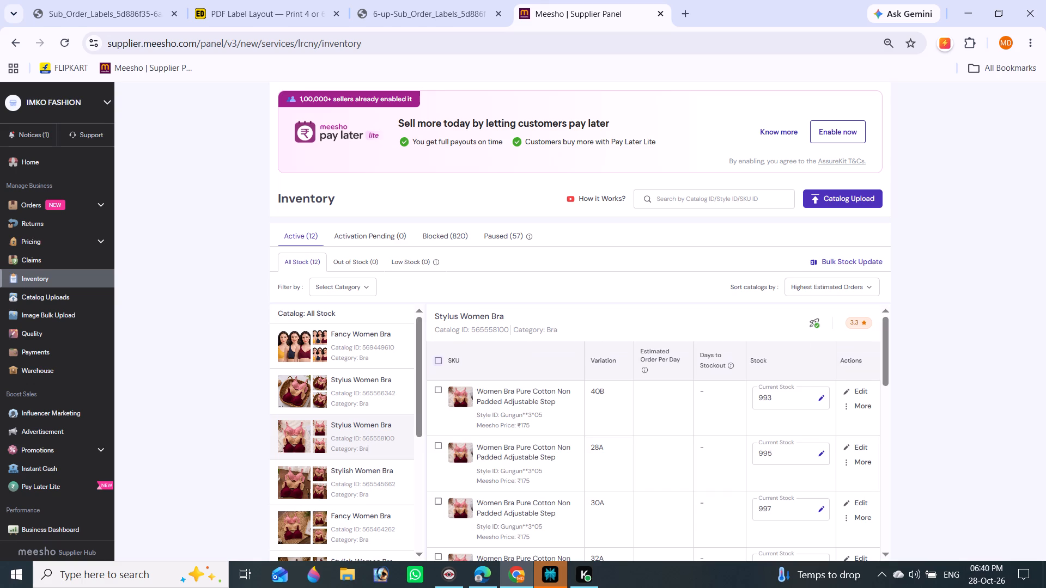
click(435, 358)
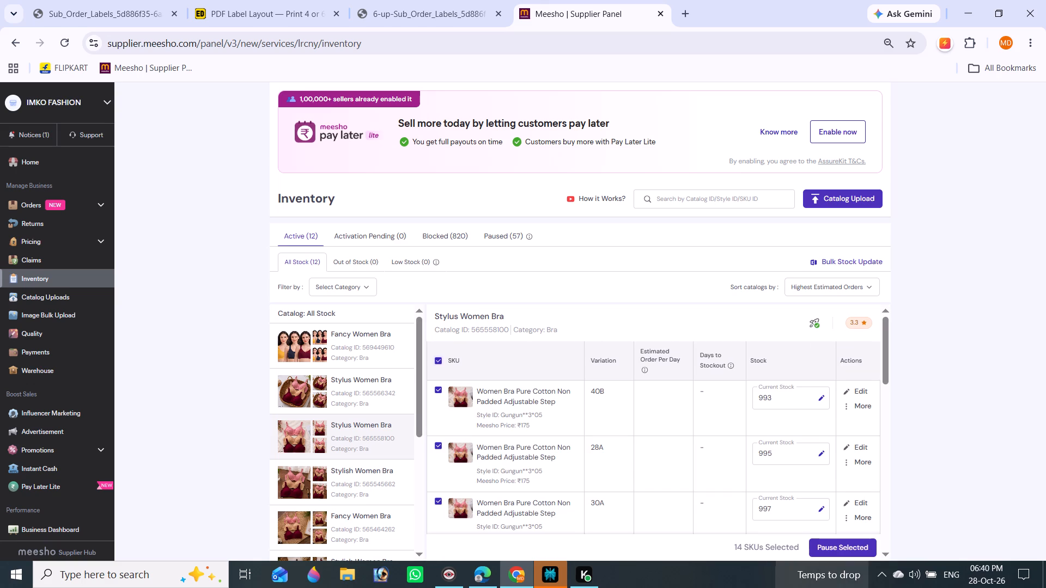
click(843, 538)
click(836, 541)
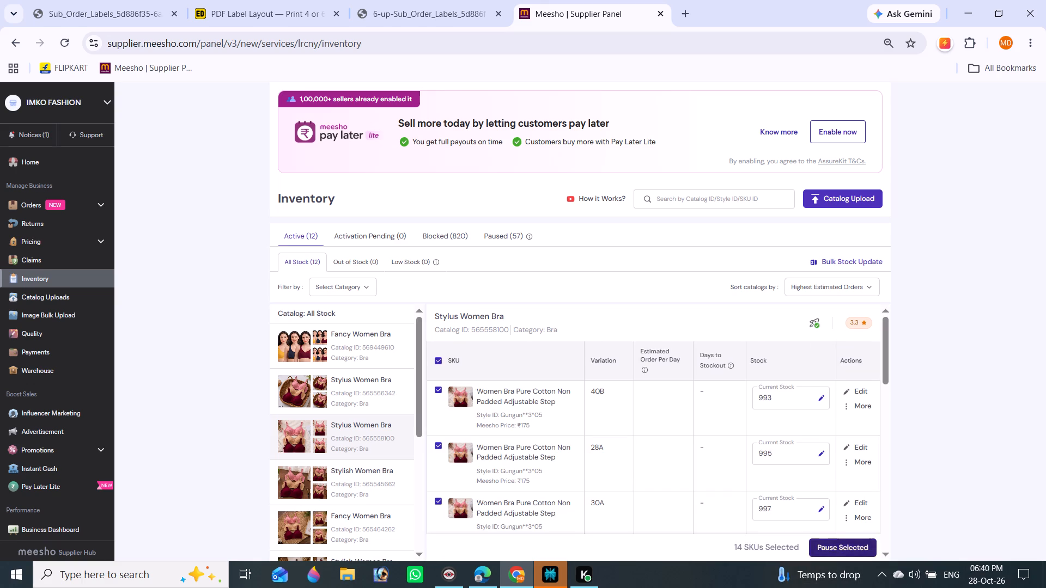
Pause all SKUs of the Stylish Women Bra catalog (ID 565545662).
click(358, 497)
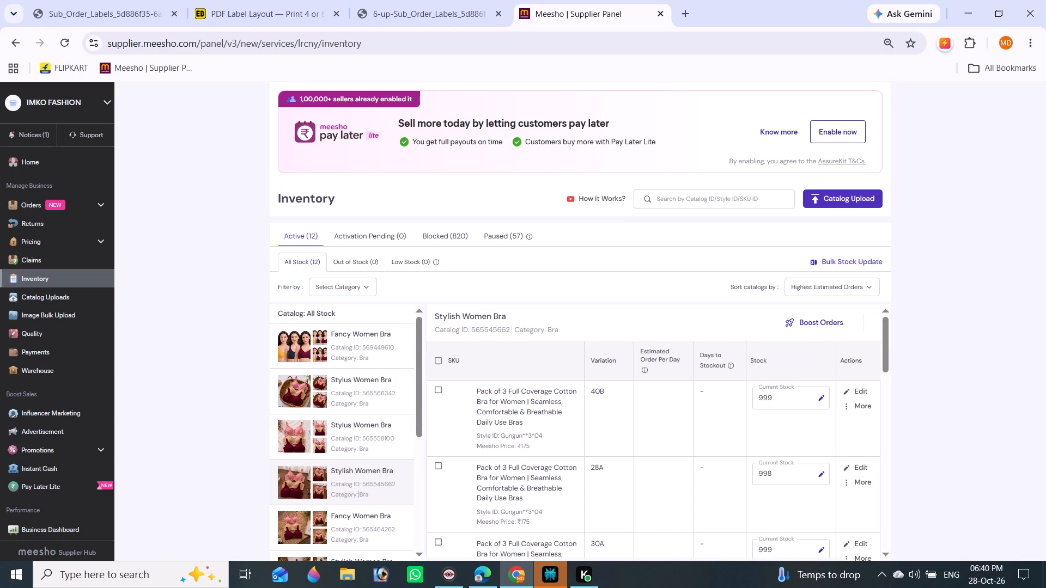
click(441, 363)
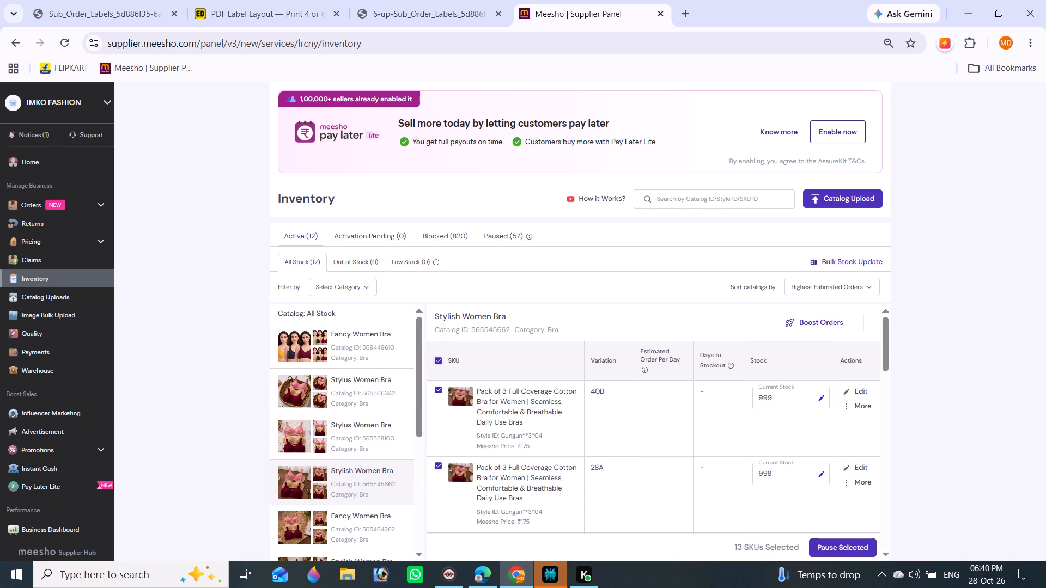
click(837, 551)
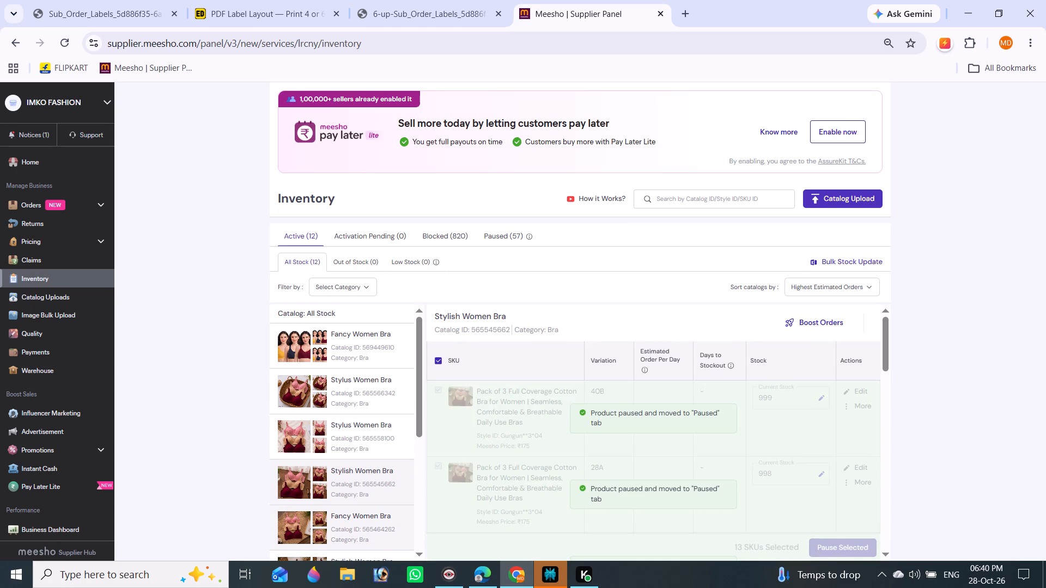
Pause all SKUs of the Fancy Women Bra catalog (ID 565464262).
click(332, 532)
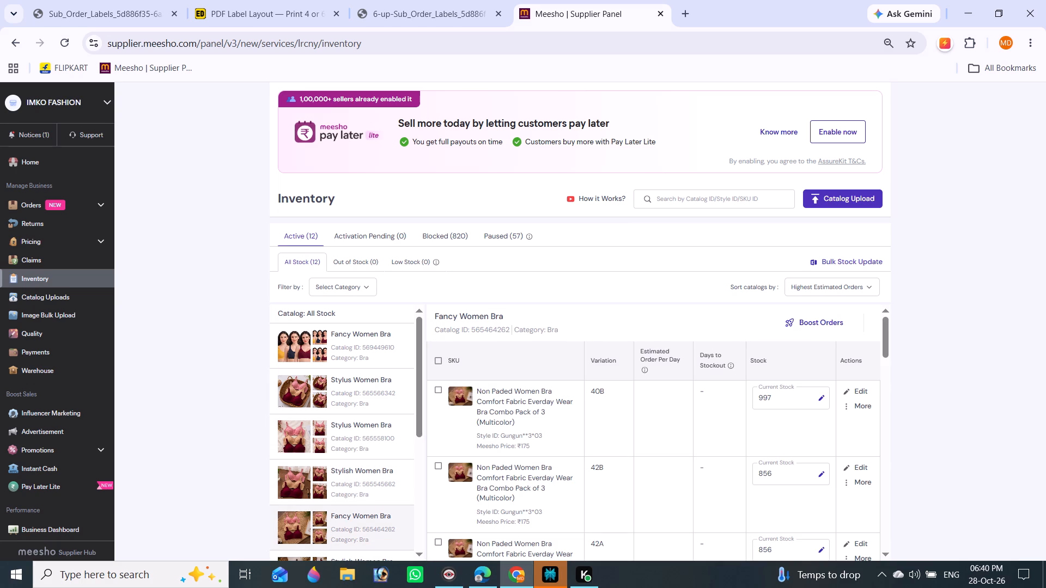
click(440, 360)
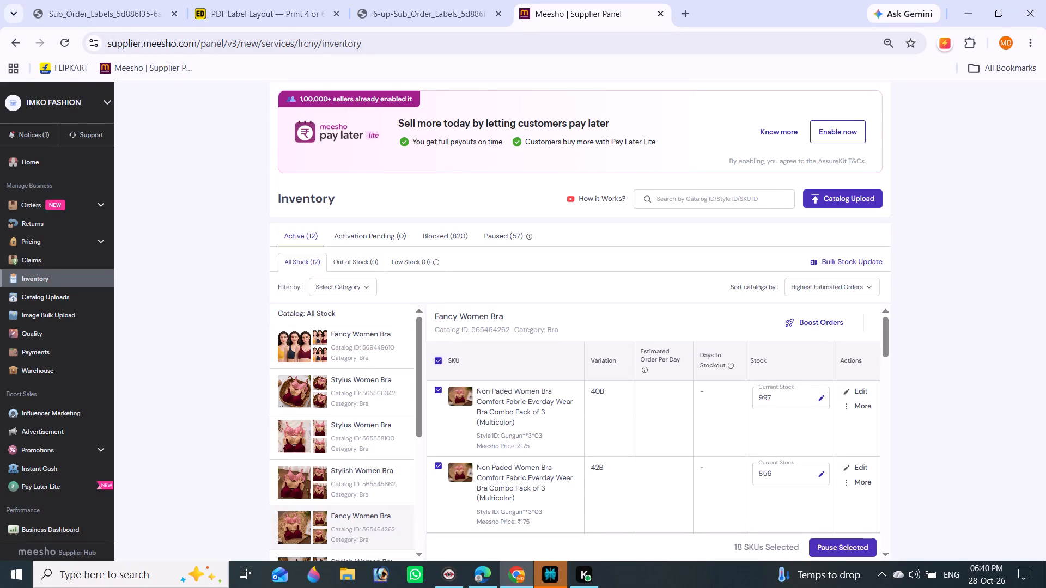
click(822, 541)
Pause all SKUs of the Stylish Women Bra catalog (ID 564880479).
scroll(331, 474, down, 1)
scroll(331, 468, up, 1)
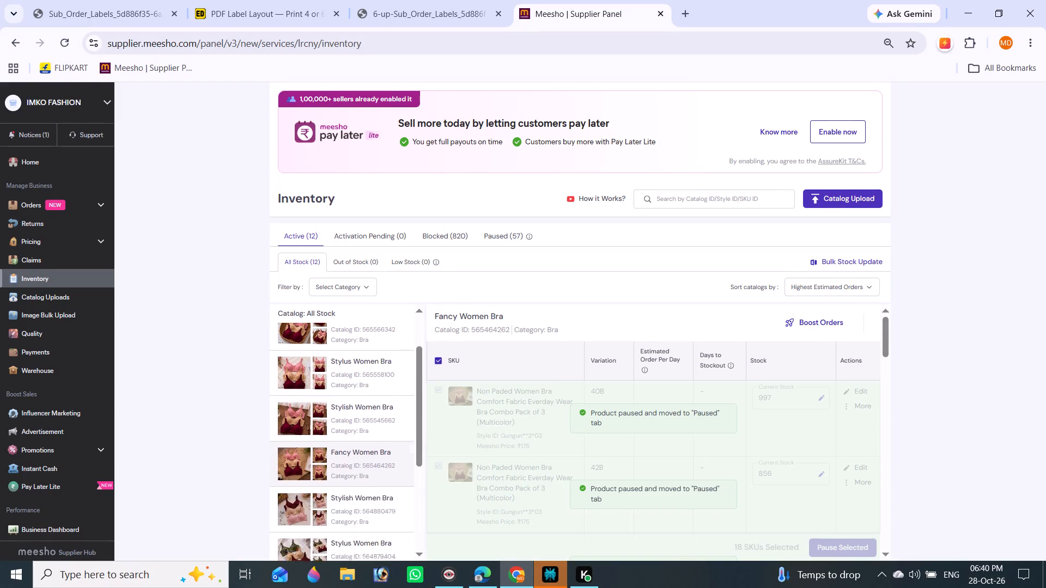
scroll(353, 474, down, 1)
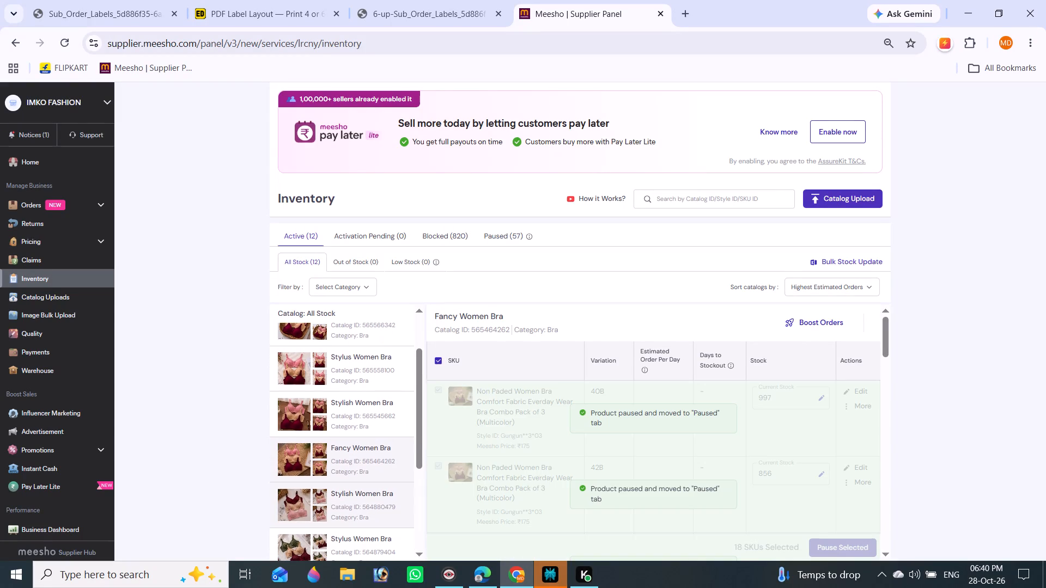
click(368, 511)
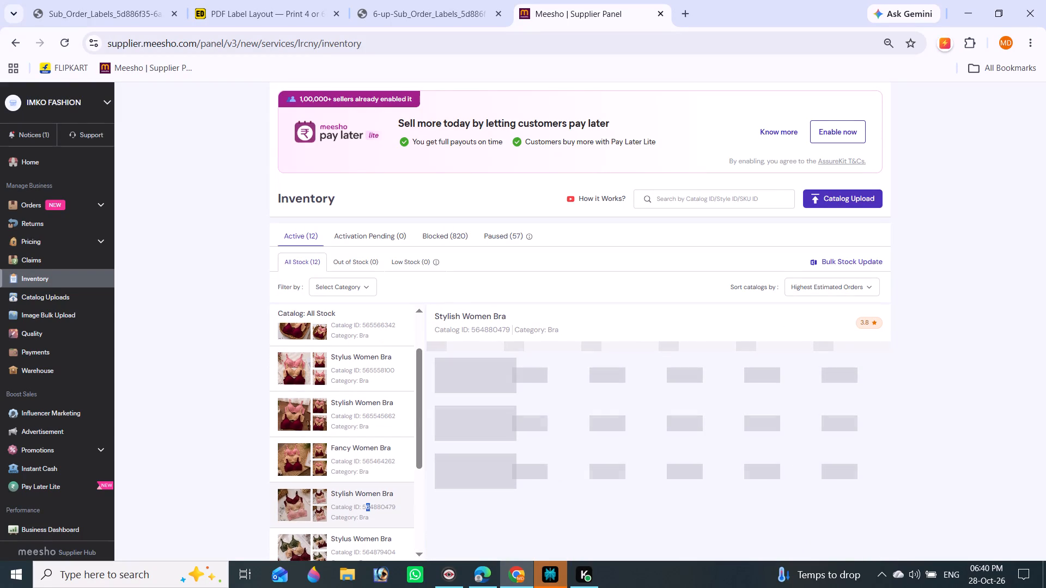
click(435, 357)
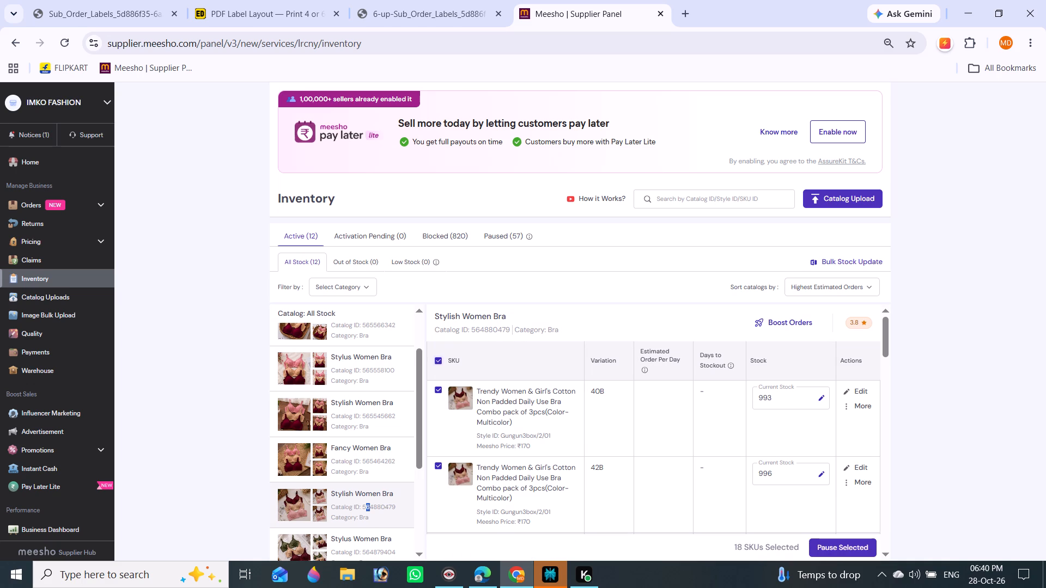
click(828, 538)
click(825, 550)
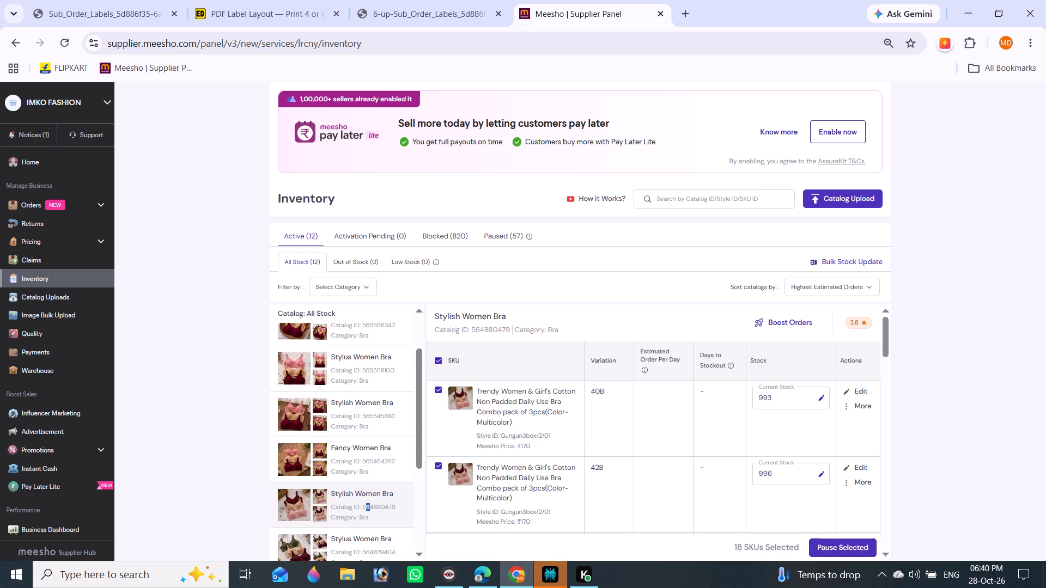
click(826, 541)
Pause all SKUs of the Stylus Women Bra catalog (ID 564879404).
scroll(379, 520, down, 1)
click(373, 498)
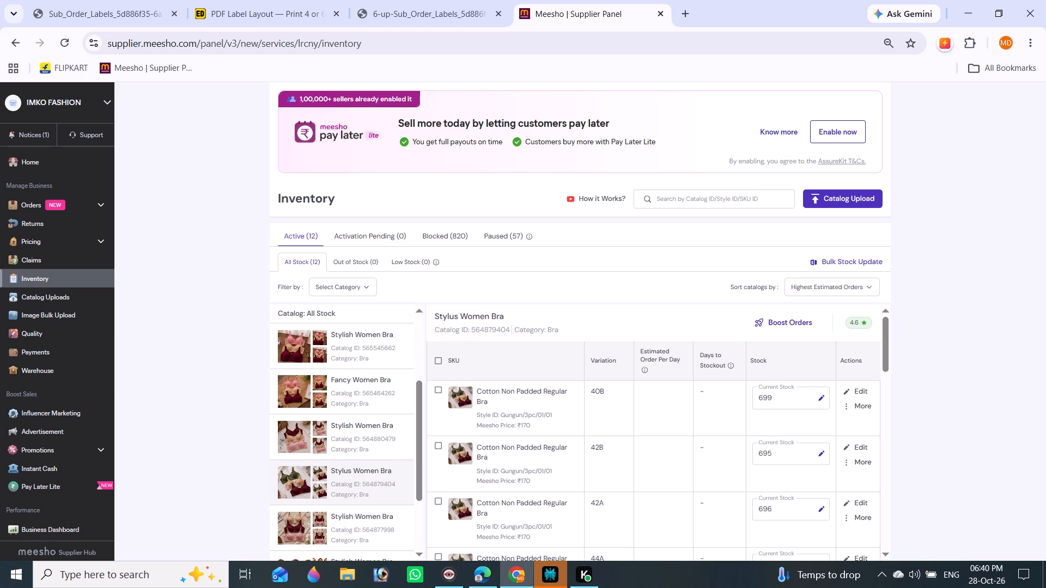
click(436, 360)
click(817, 539)
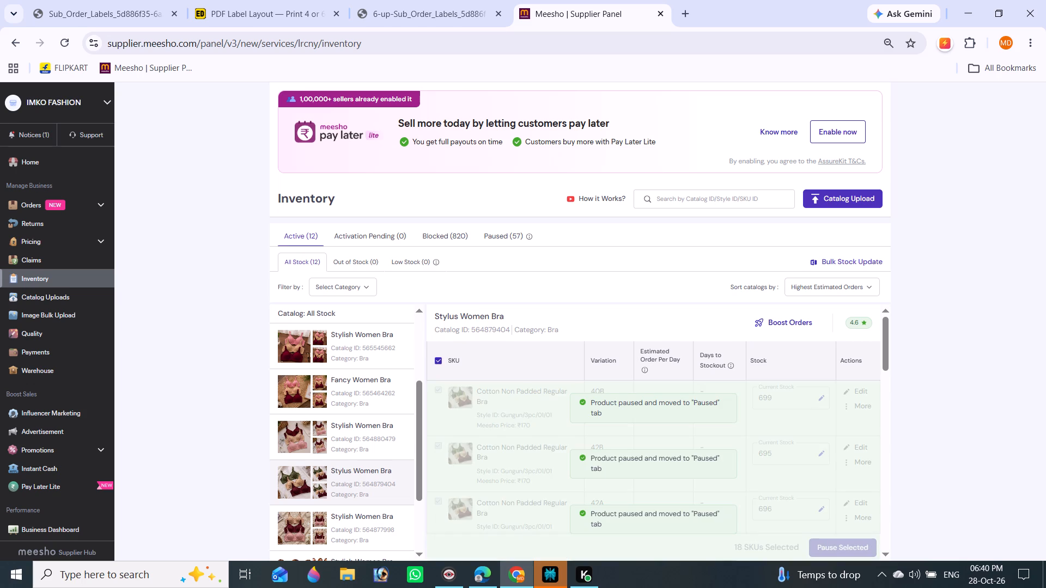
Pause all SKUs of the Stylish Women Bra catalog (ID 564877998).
click(387, 523)
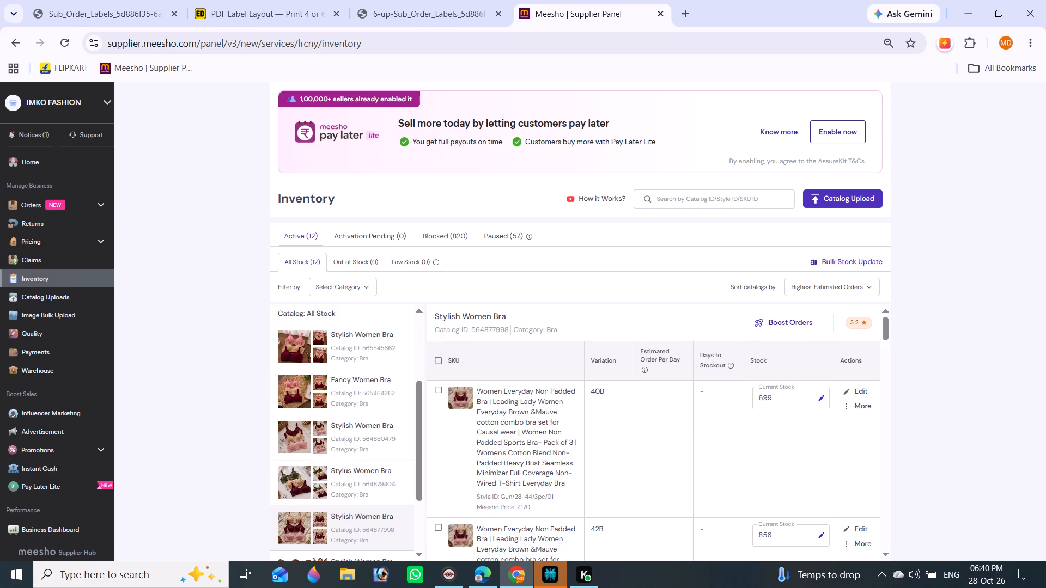
click(435, 364)
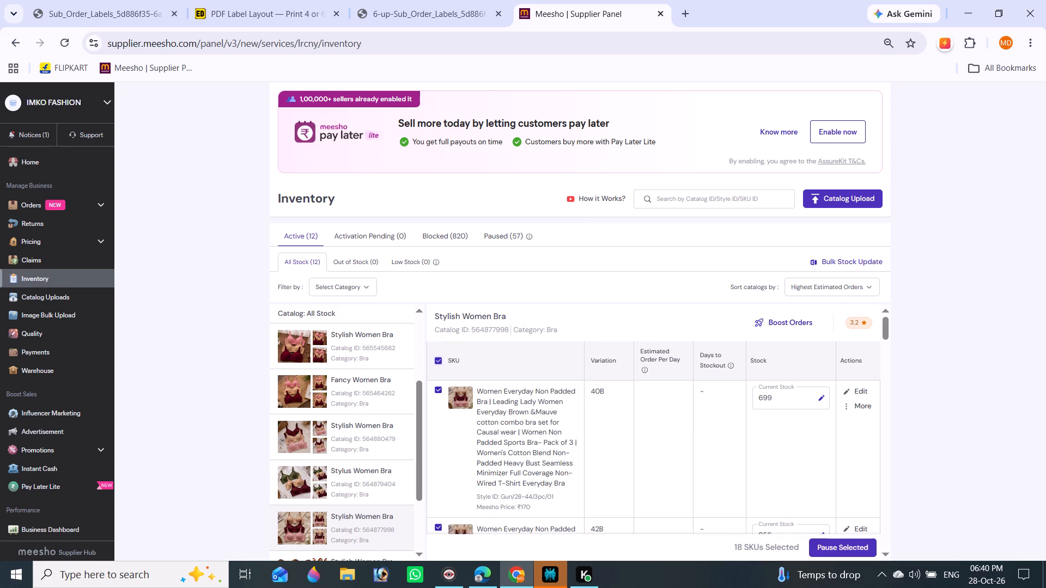
click(852, 541)
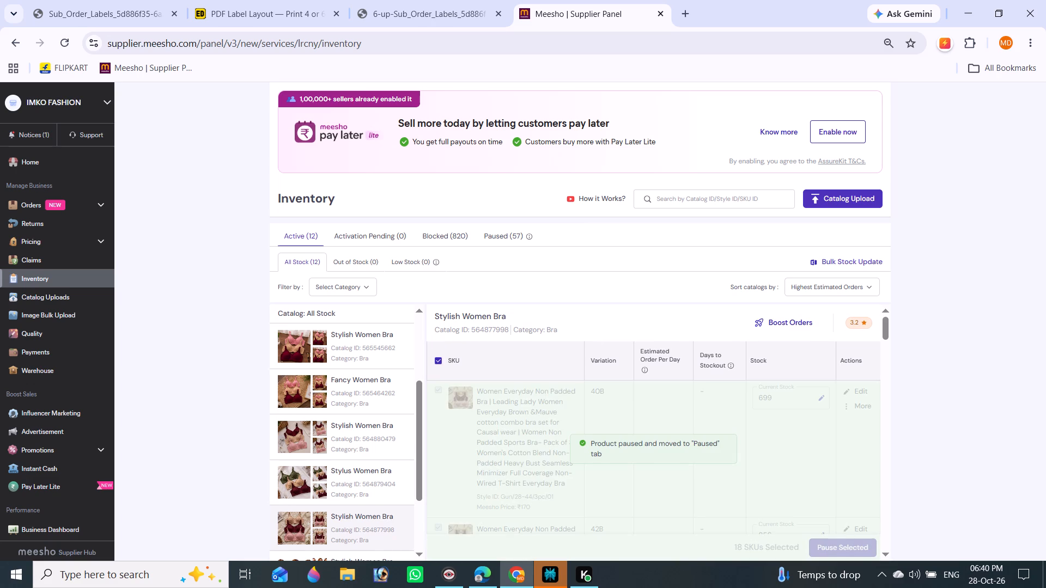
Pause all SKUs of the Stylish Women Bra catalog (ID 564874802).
scroll(354, 509, down, 1)
click(358, 494)
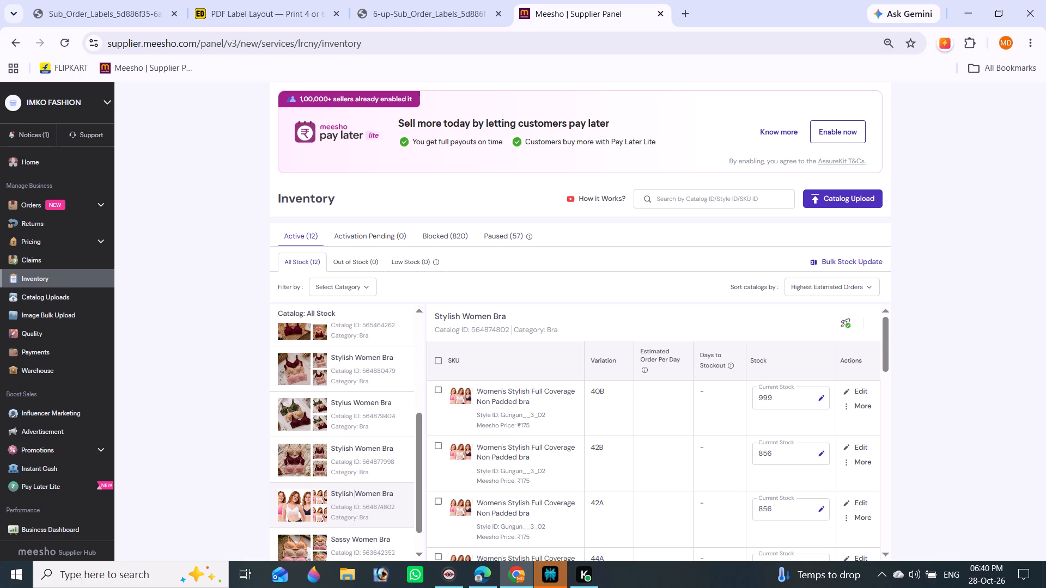
click(434, 361)
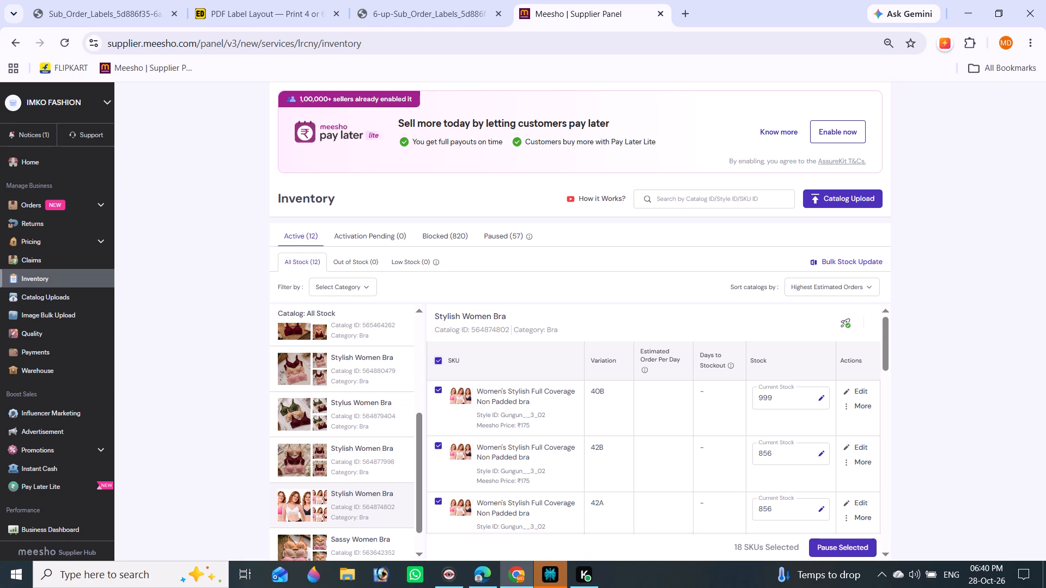
click(848, 551)
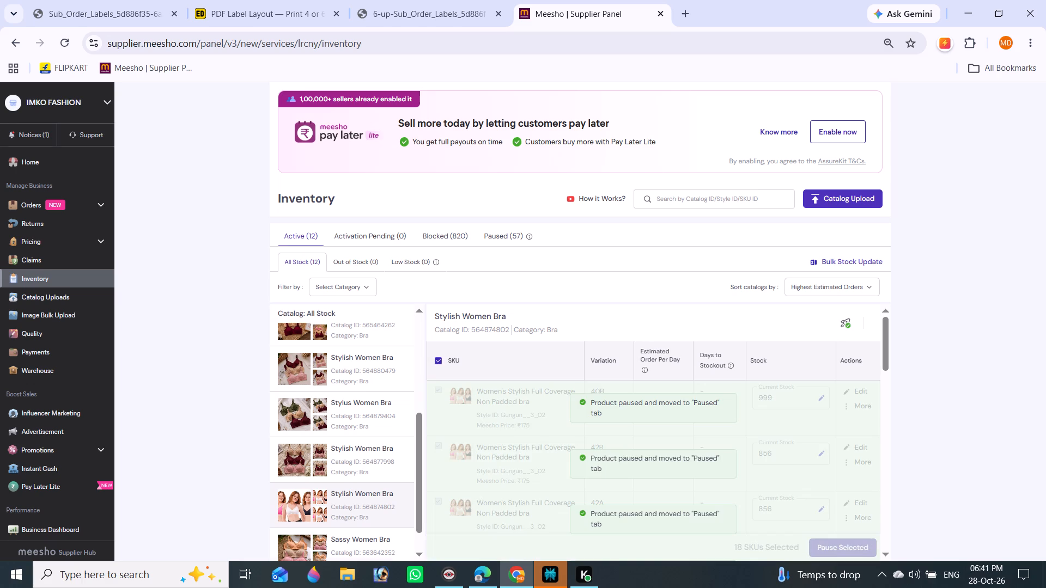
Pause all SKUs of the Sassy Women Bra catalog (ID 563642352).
scroll(359, 535, down, 2)
click(351, 516)
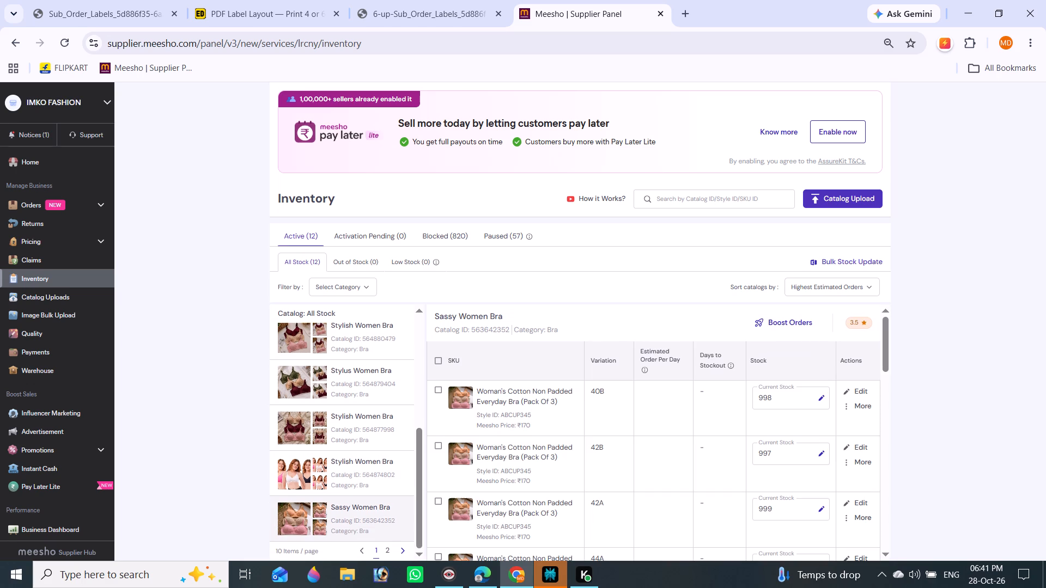
click(430, 364)
click(436, 364)
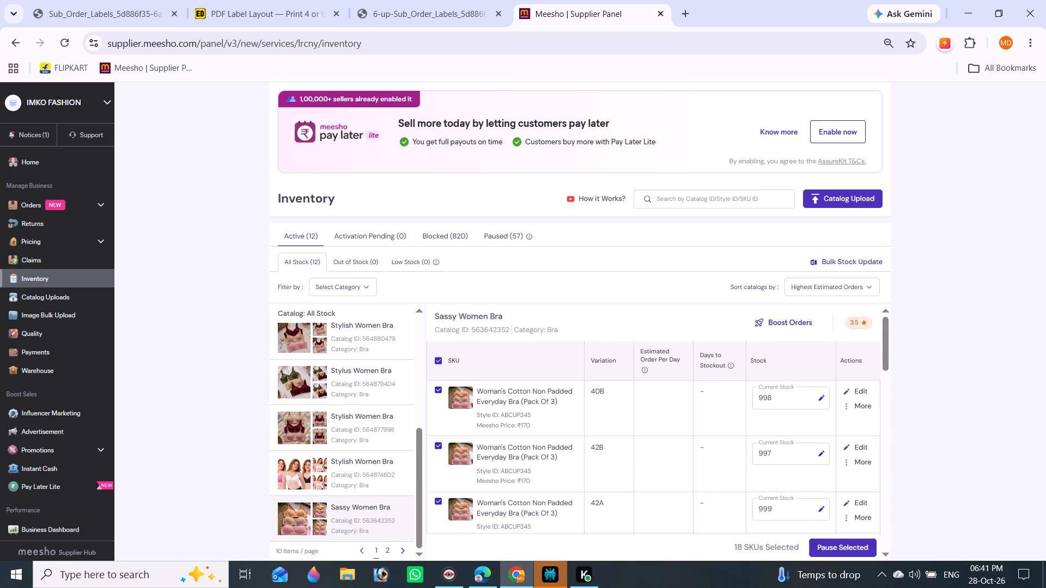
click(847, 548)
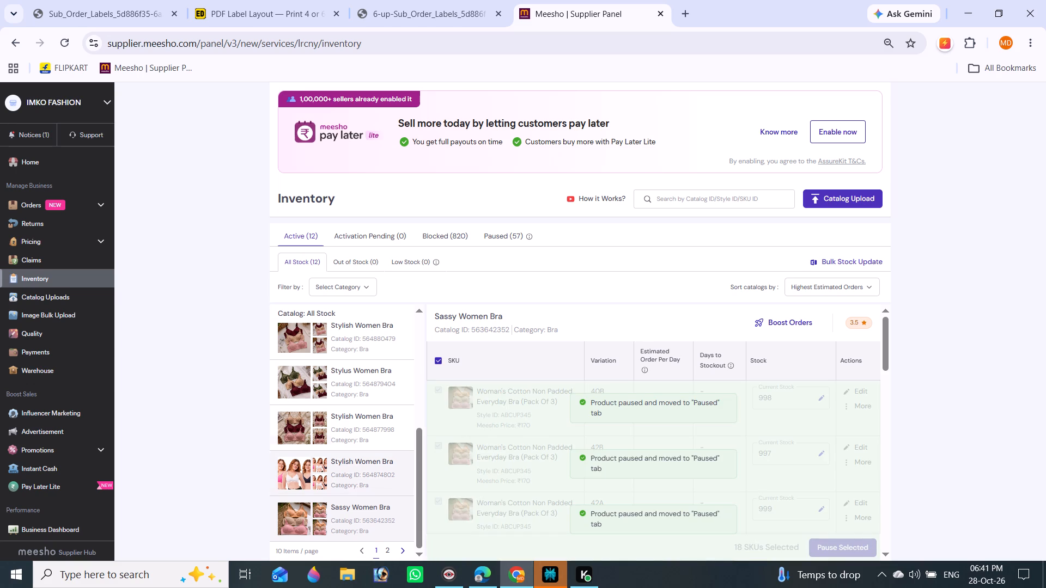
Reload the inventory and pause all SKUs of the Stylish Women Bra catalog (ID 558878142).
click(64, 41)
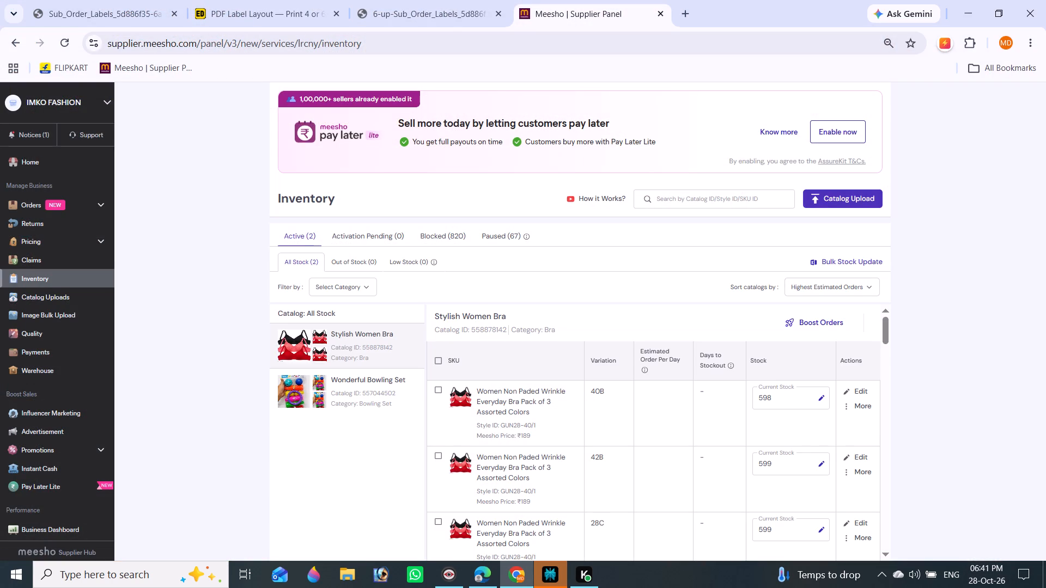
click(435, 360)
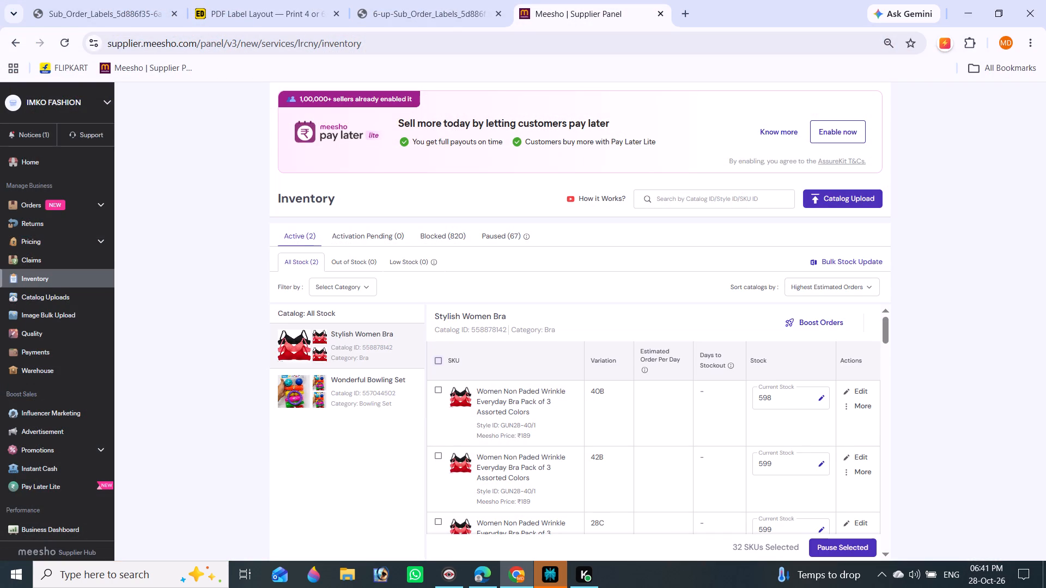
click(830, 536)
click(828, 541)
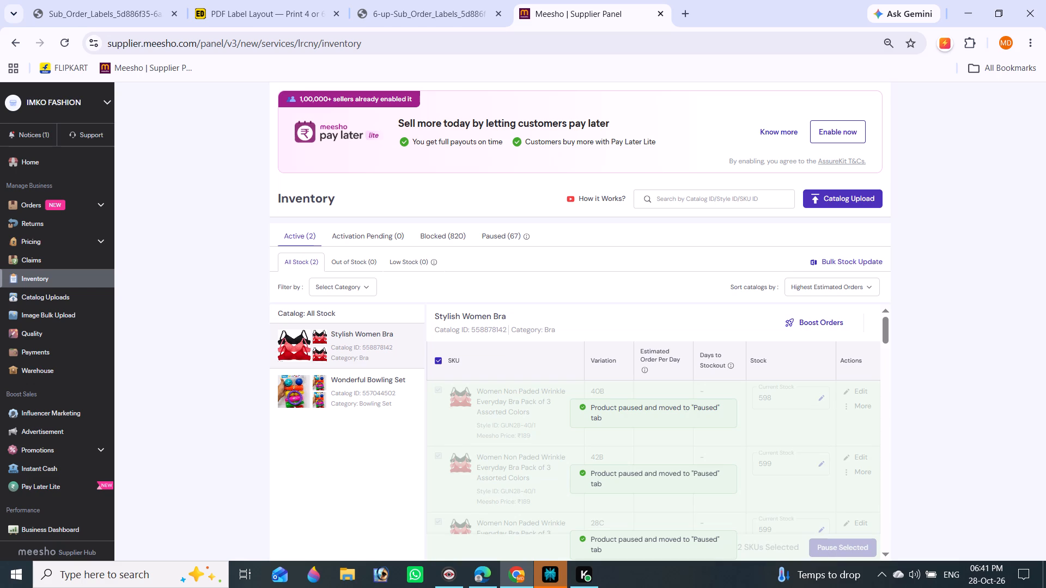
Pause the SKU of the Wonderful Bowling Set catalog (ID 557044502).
click(368, 416)
click(373, 396)
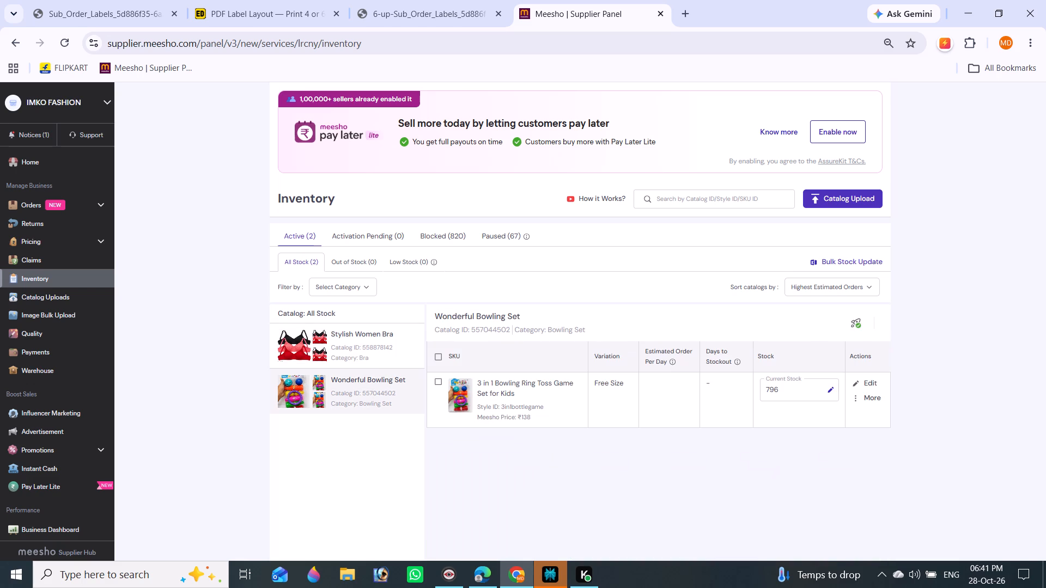
click(435, 353)
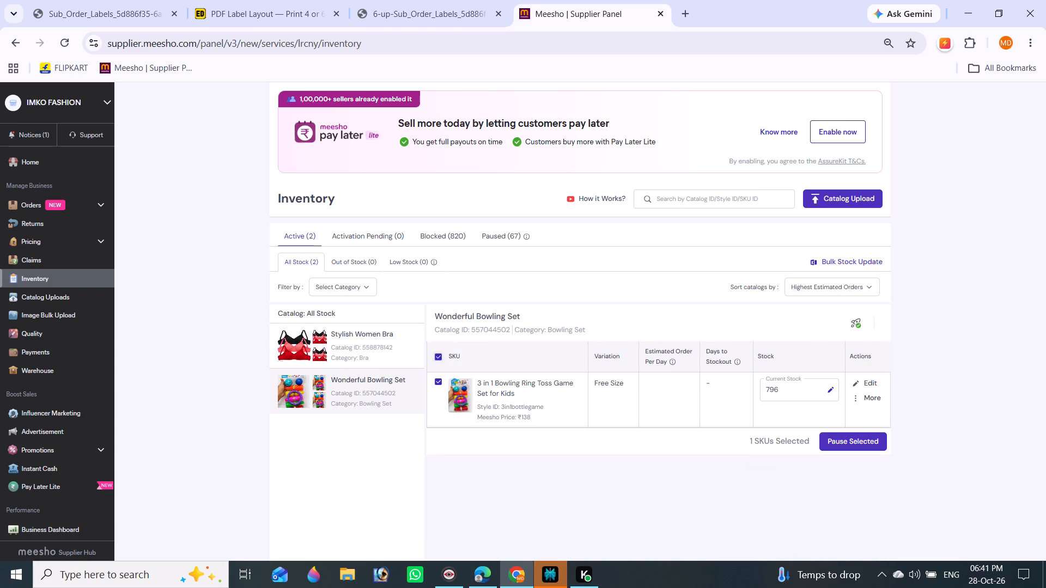
click(826, 437)
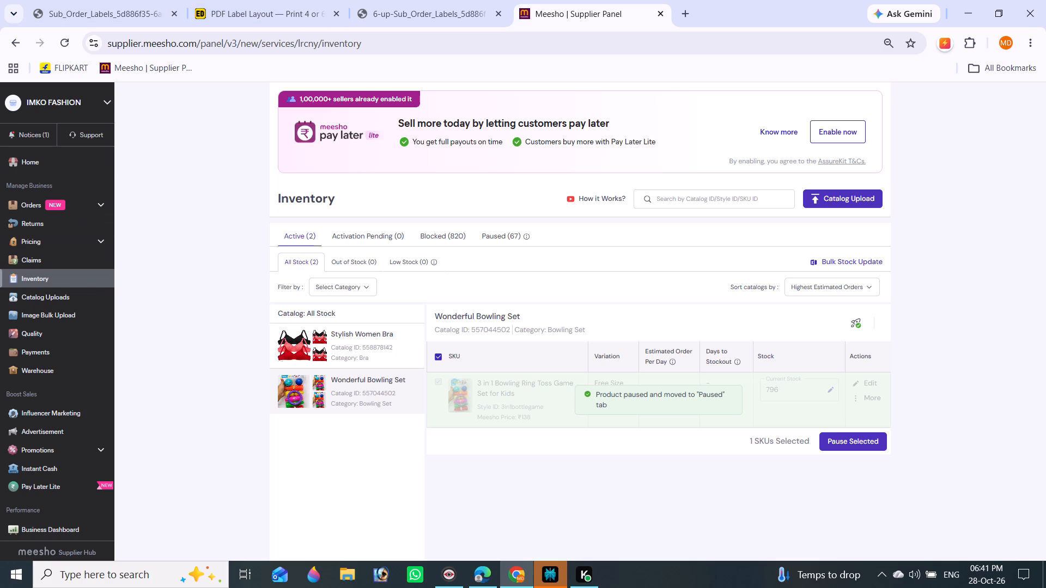
Check the inventory for remaining active catalogs and the orders for pending and on-hold items.
click(62, 211)
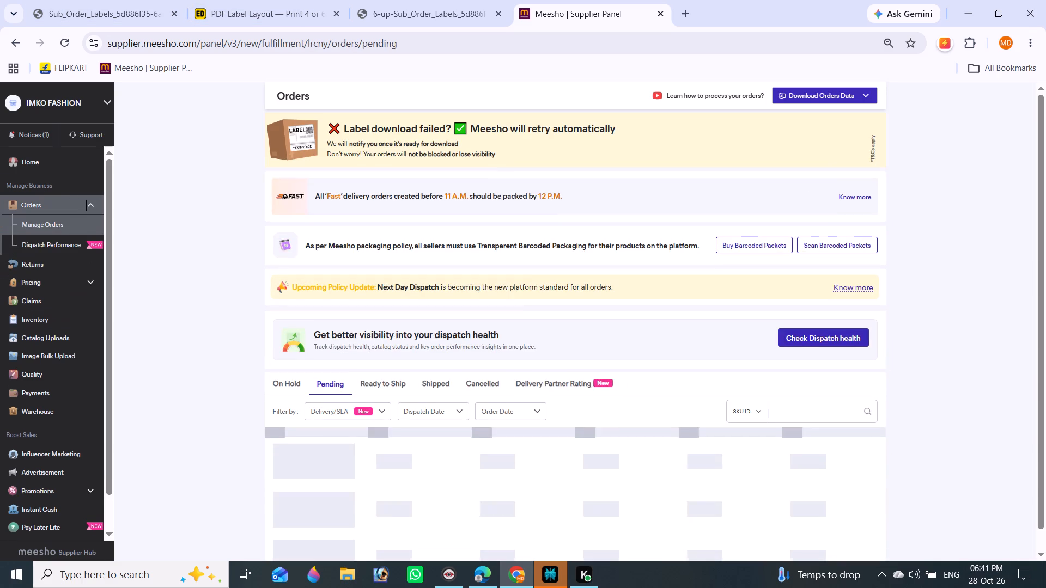
click(40, 314)
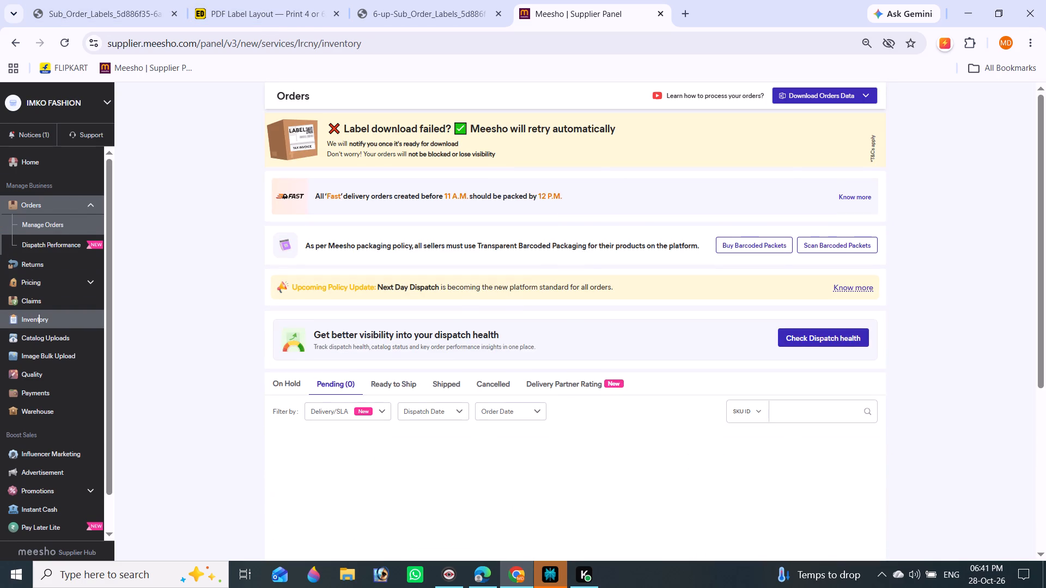
click(70, 203)
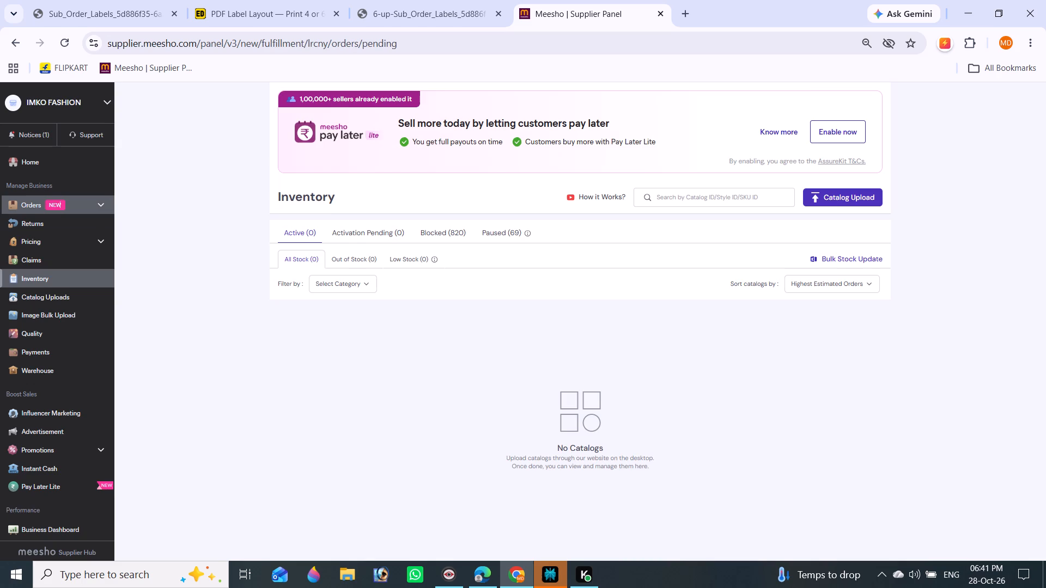
click(278, 377)
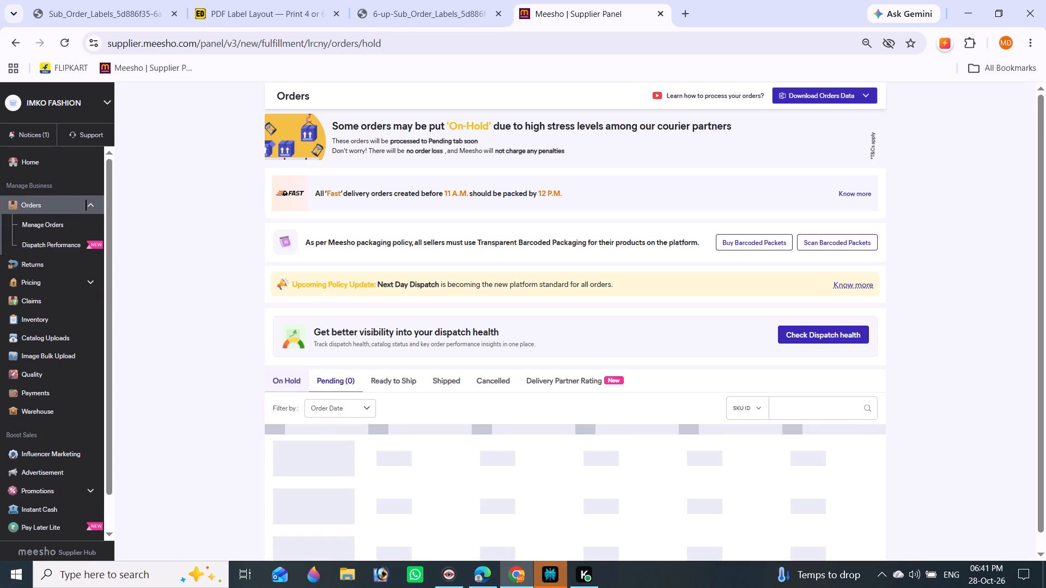
Review the payments overview, the unscheduled payments and the completed payments of the last 30 days.
click(94, 390)
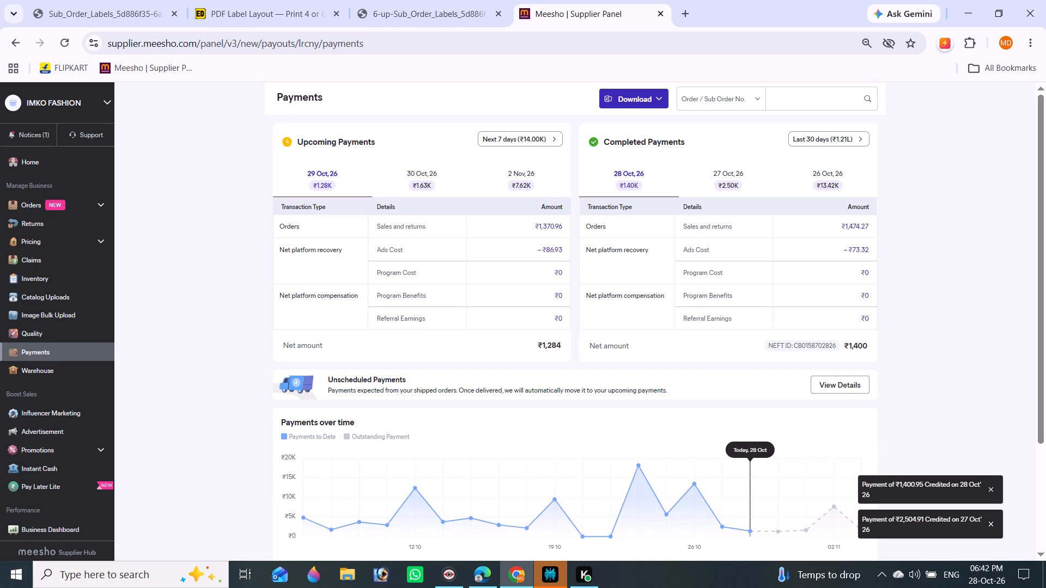
click(848, 377)
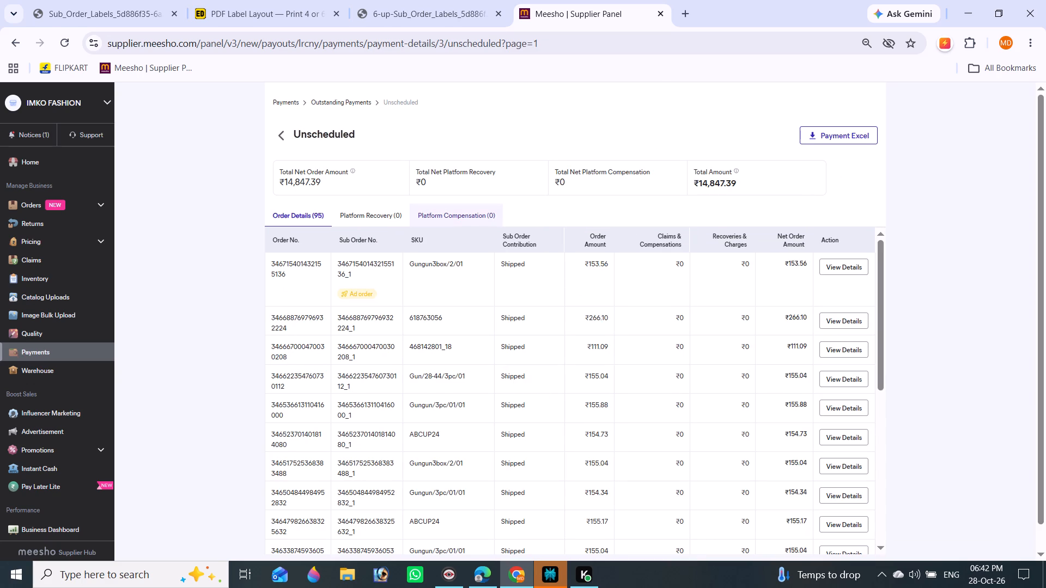
click(284, 139)
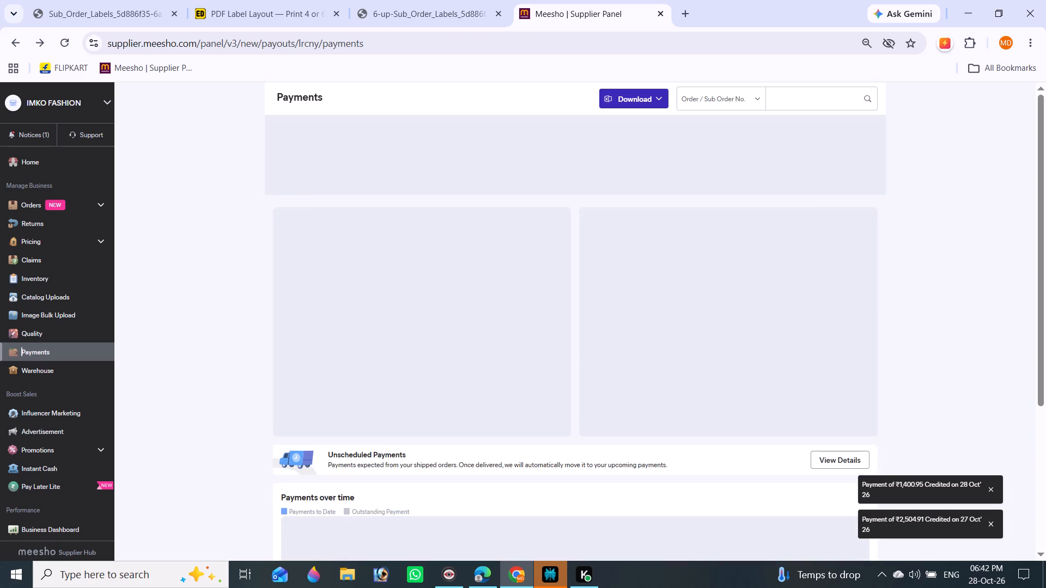
click(834, 132)
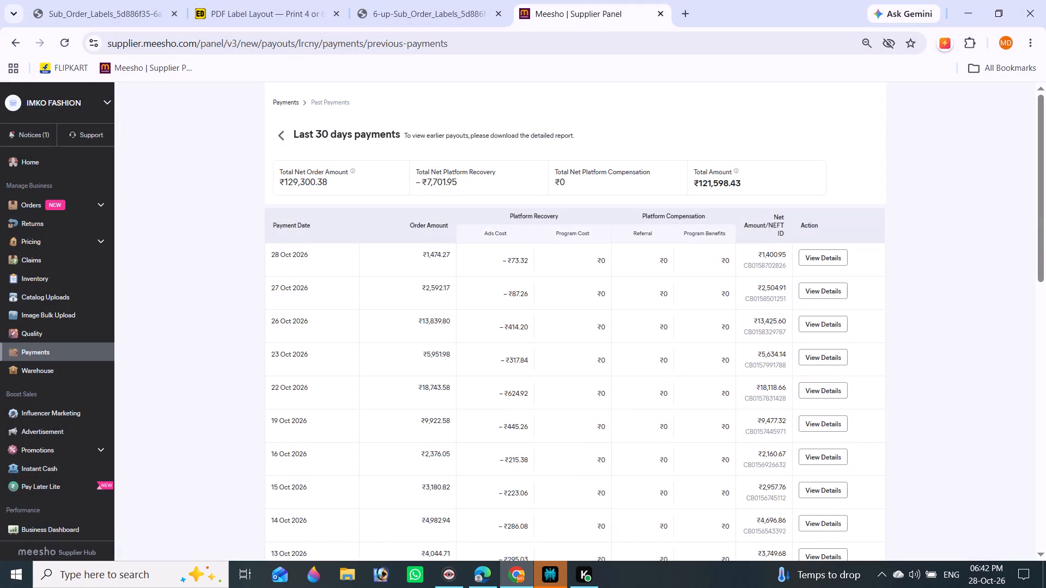
scroll(454, 325, down, 2)
scroll(455, 326, up, 5)
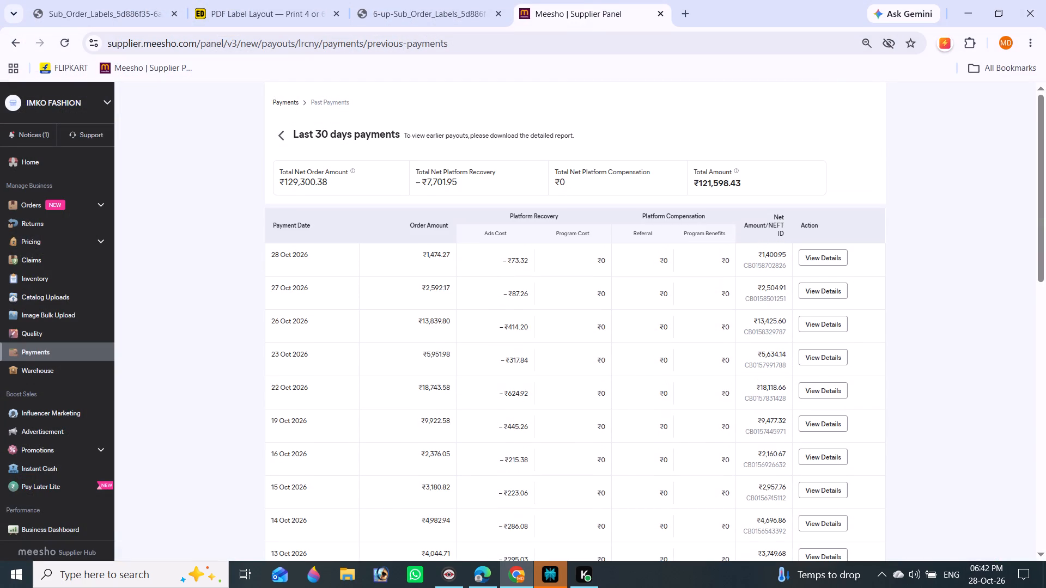
click(295, 118)
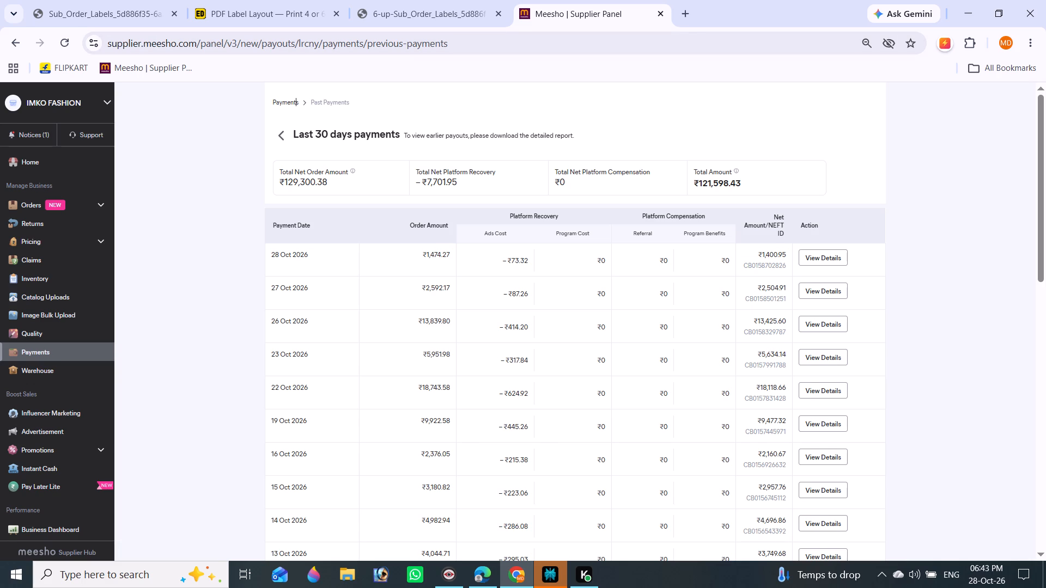
click(281, 131)
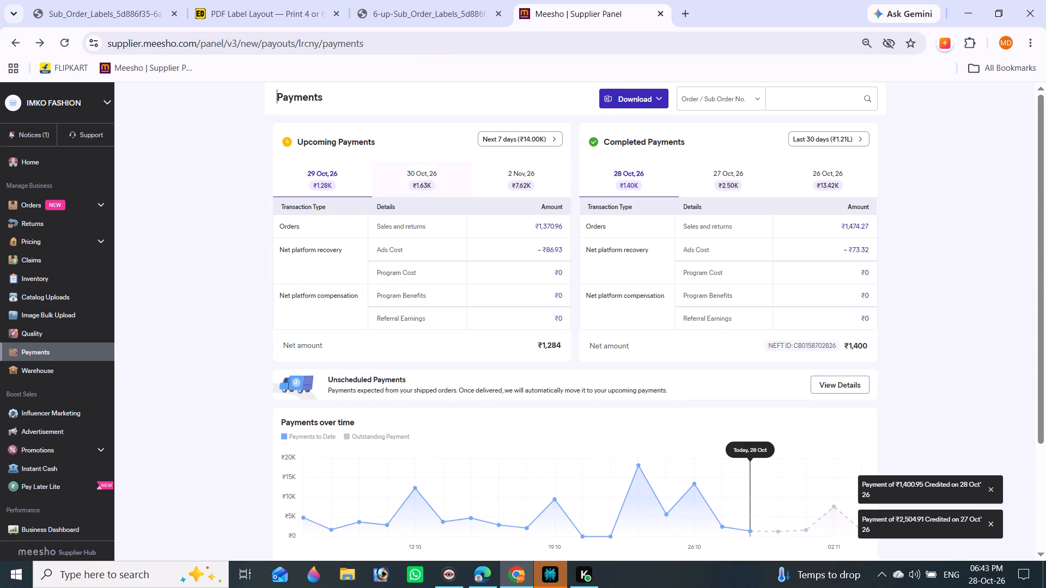
Examine the live advertisement campaigns with their budgets, orders and performance.
click(34, 437)
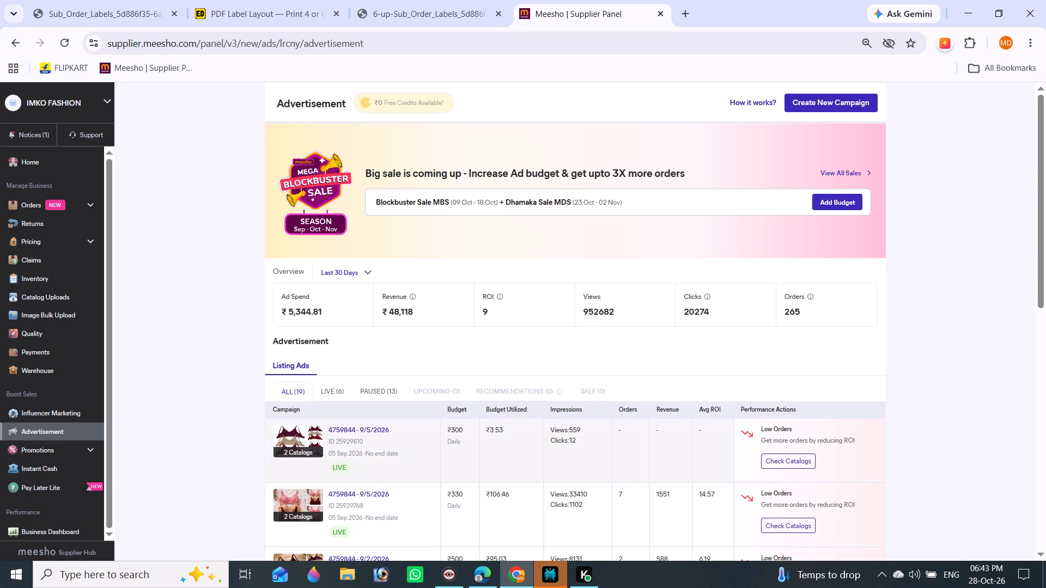
click(349, 399)
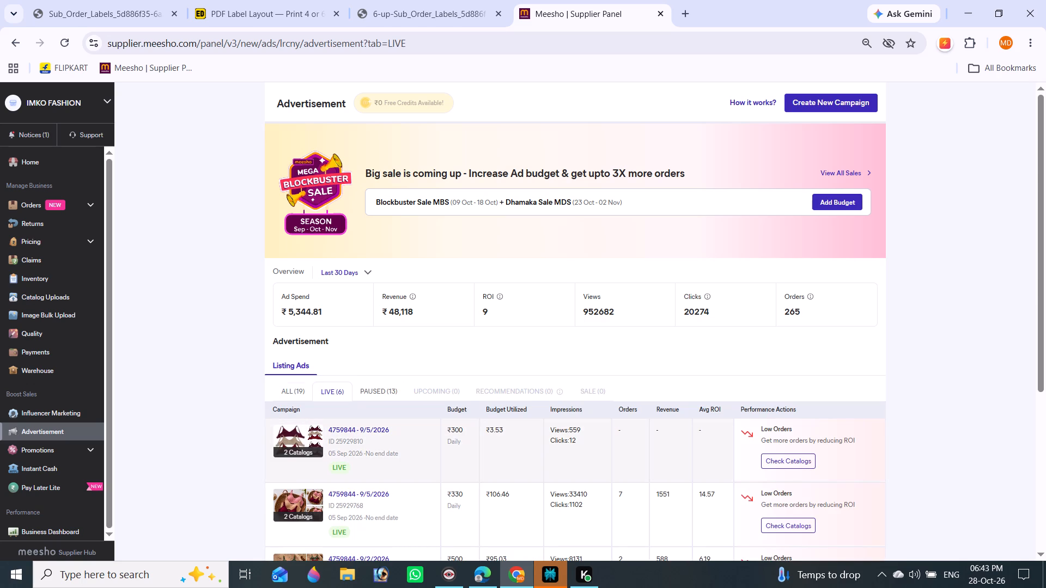
scroll(629, 324, down, 1)
scroll(638, 321, up, 1)
scroll(638, 321, down, 1)
scroll(638, 321, up, 1)
scroll(638, 321, down, 2)
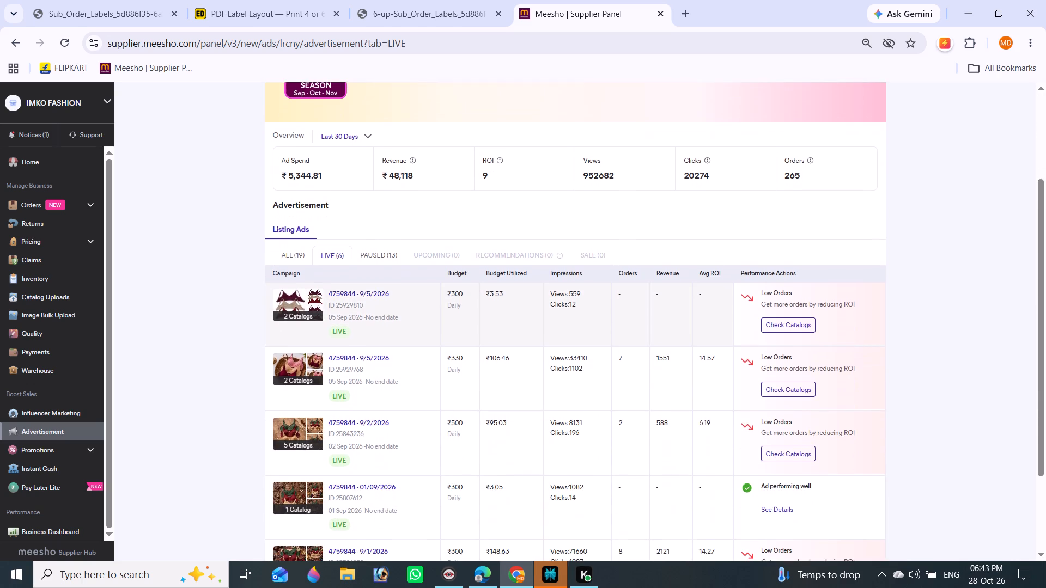
scroll(594, 346, down, 1)
scroll(594, 346, up, 5)
scroll(619, 358, down, 3)
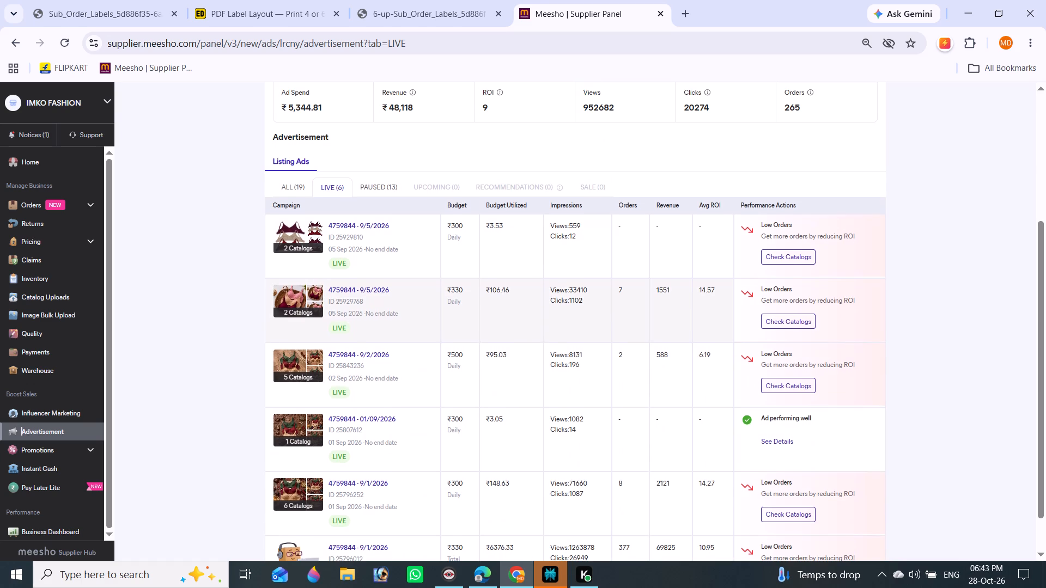
scroll(686, 340, down, 2)
scroll(686, 340, up, 1)
scroll(687, 340, down, 1)
scroll(683, 342, up, 1)
scroll(677, 341, down, 1)
scroll(676, 340, up, 1)
scroll(676, 340, down, 1)
scroll(676, 340, up, 1)
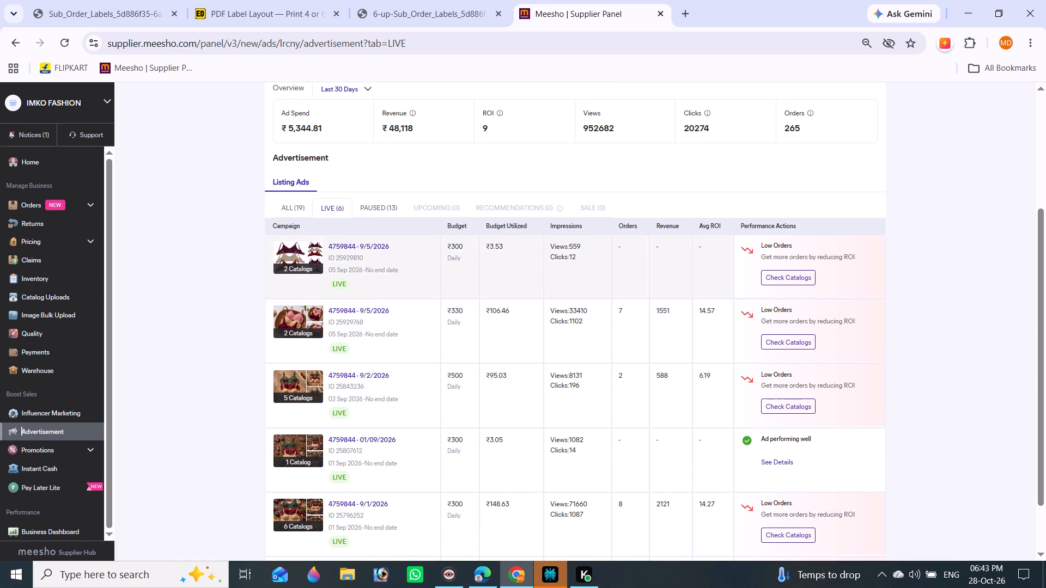
Pause the live 9/5/2026 ad campaign (ID 25929810) with the reason "My shop is temporarily closed".
click(306, 265)
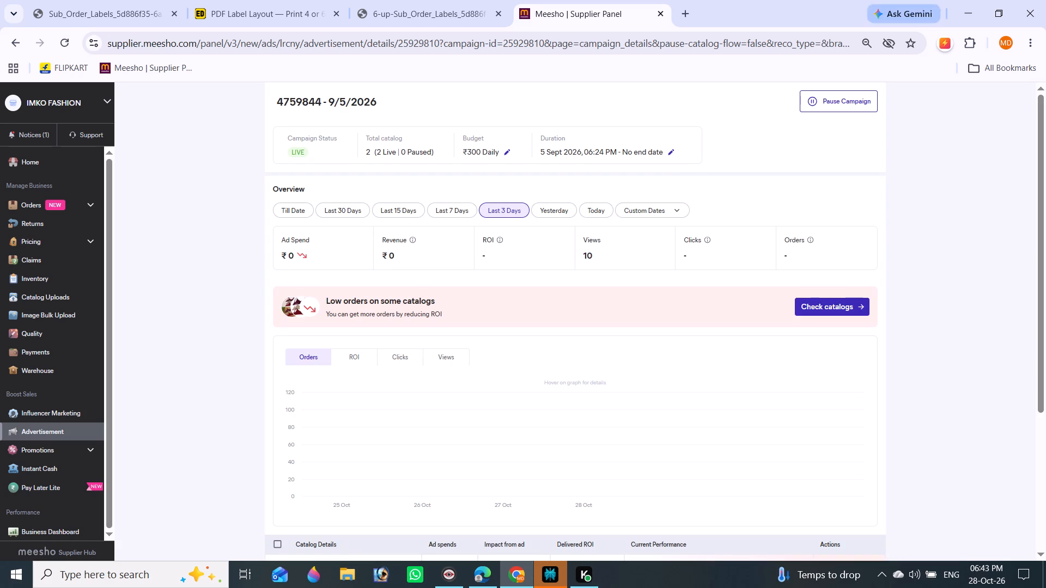
click(860, 102)
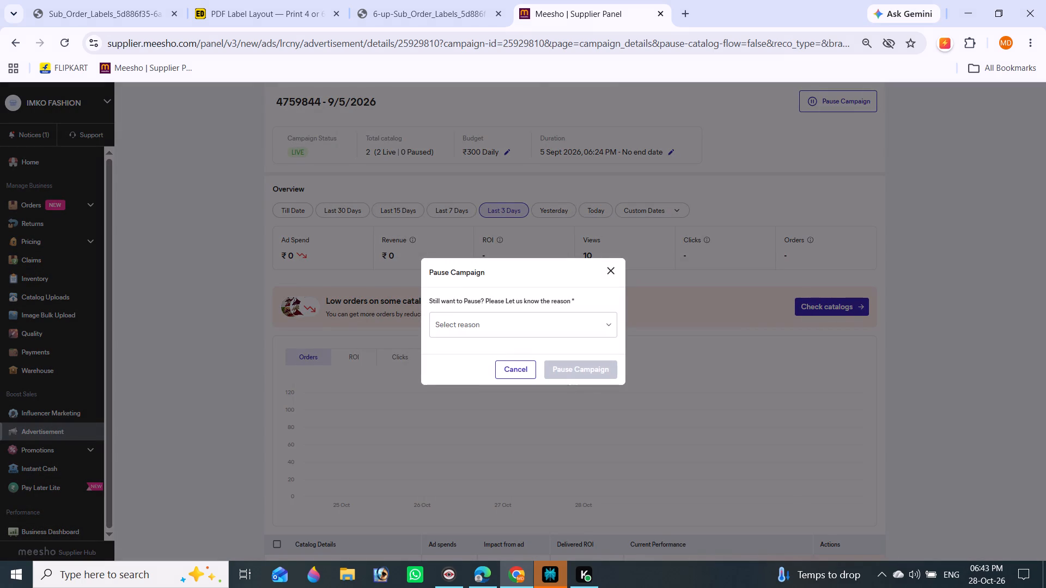
click(536, 324)
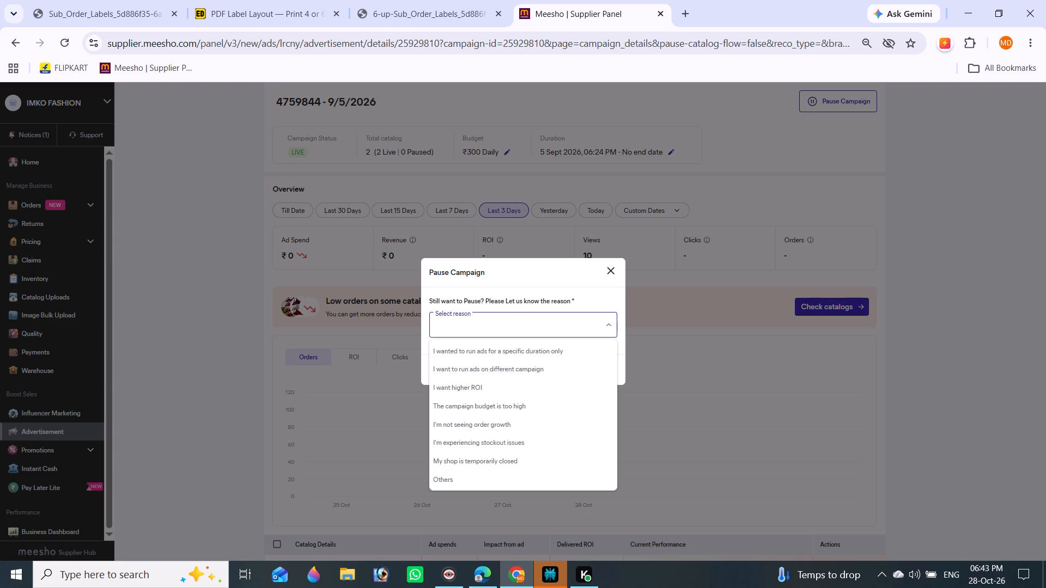
click(558, 461)
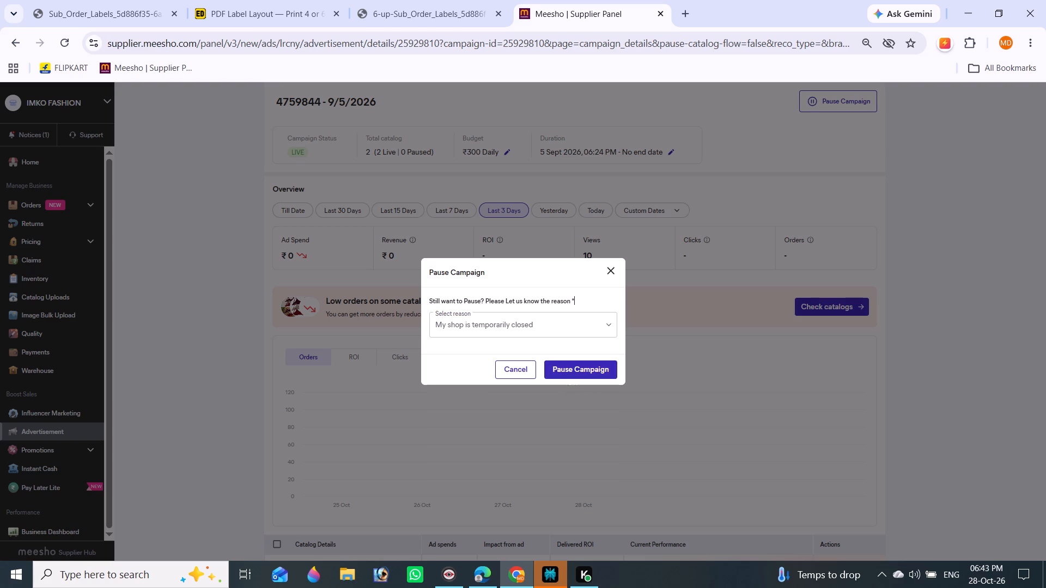
click(592, 370)
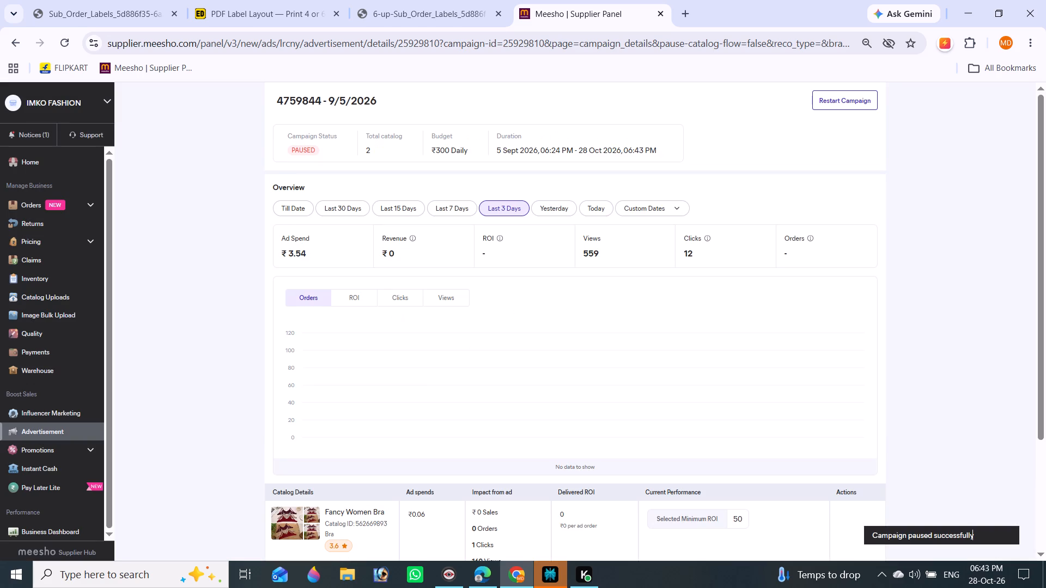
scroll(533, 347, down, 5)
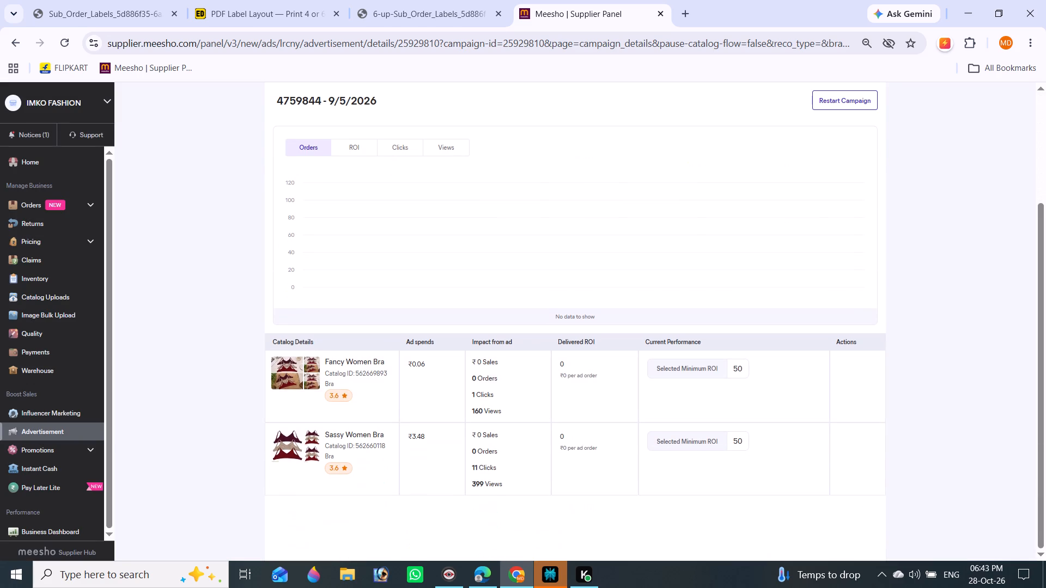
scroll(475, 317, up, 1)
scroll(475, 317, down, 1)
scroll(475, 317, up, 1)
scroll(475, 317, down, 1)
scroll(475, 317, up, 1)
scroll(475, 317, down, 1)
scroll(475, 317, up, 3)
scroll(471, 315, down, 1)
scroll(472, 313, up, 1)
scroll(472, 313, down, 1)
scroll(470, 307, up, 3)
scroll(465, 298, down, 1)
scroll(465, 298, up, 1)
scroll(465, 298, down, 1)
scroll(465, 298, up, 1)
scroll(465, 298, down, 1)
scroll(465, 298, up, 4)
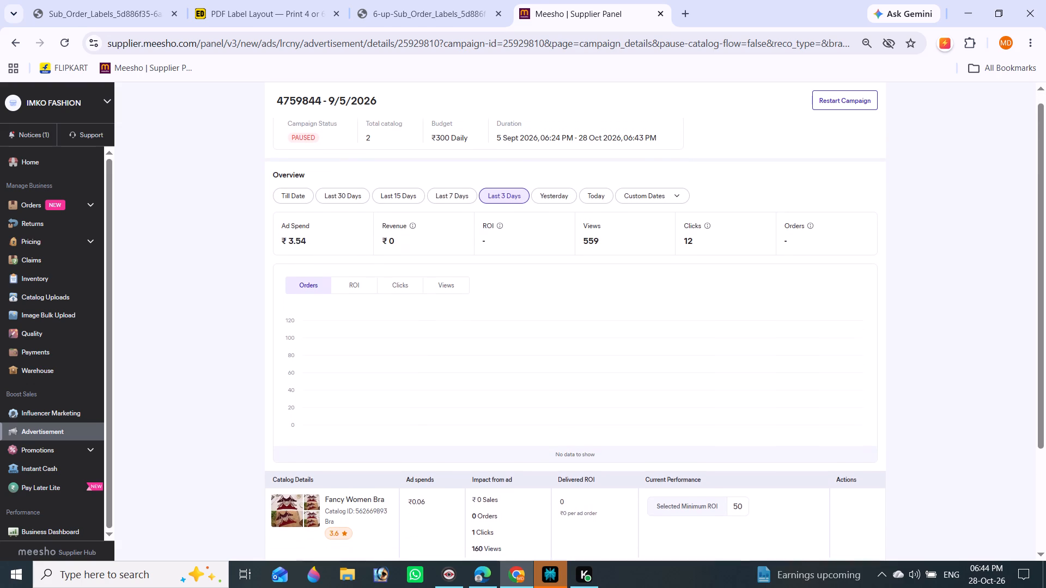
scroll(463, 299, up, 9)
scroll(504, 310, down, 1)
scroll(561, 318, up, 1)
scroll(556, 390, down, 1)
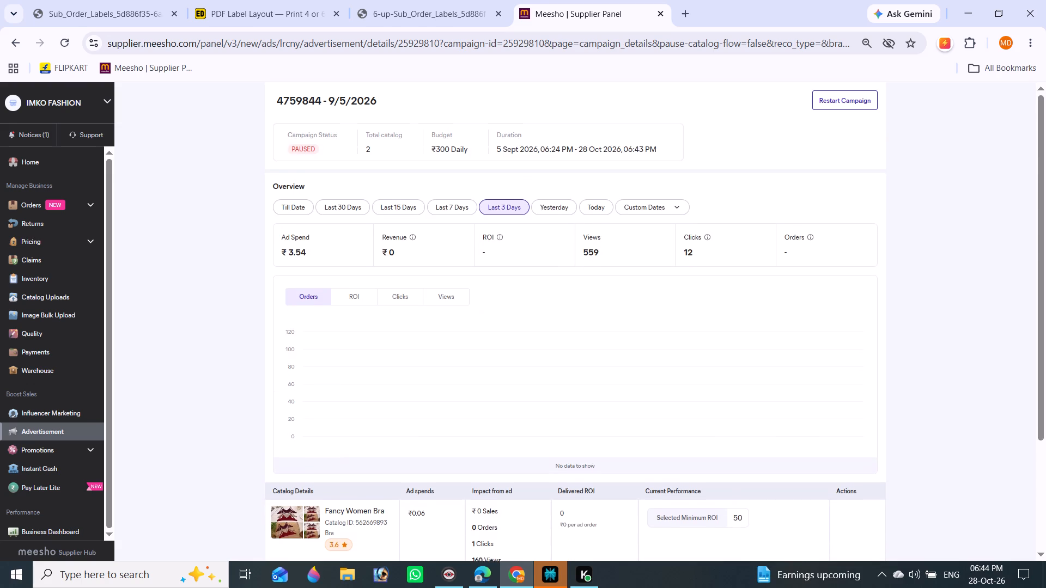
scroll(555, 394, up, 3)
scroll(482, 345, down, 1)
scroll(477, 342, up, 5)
Return to the advertisement list and pause the 9/5/2026 campaign (ID 25929768) with the reason "My shop is temporarily closed".
click(47, 361)
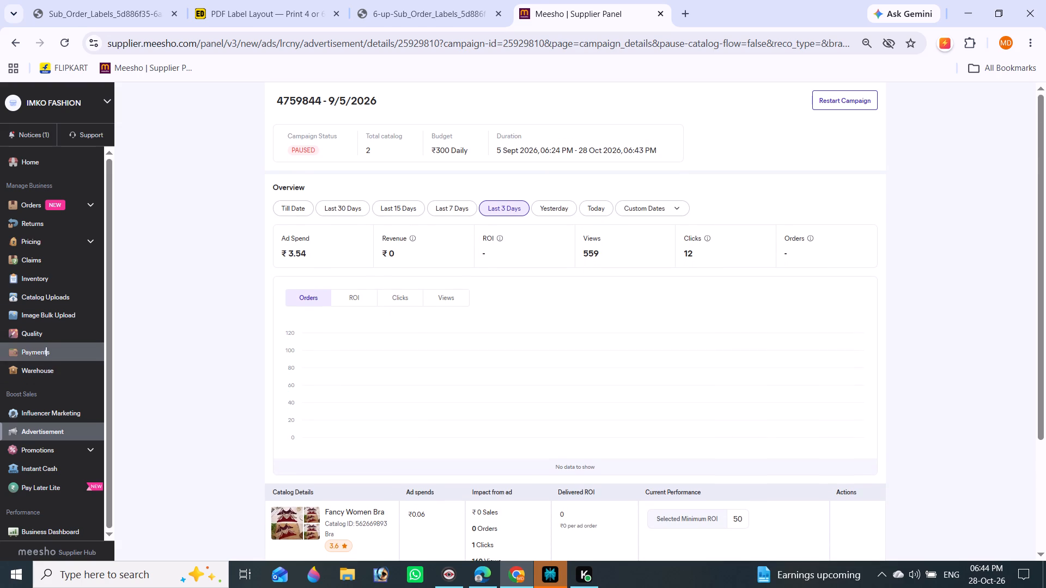
click(79, 409)
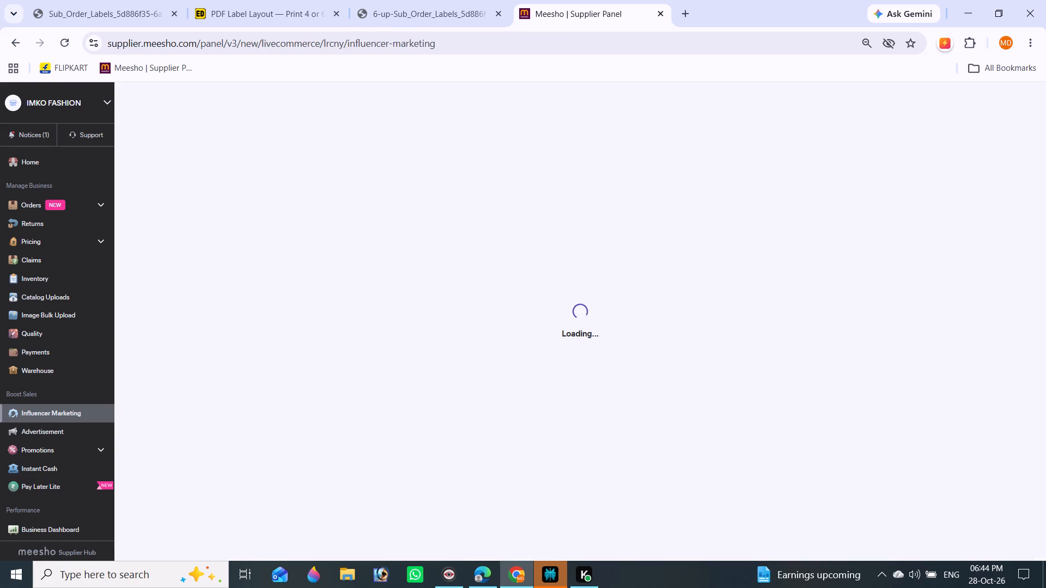
click(75, 424)
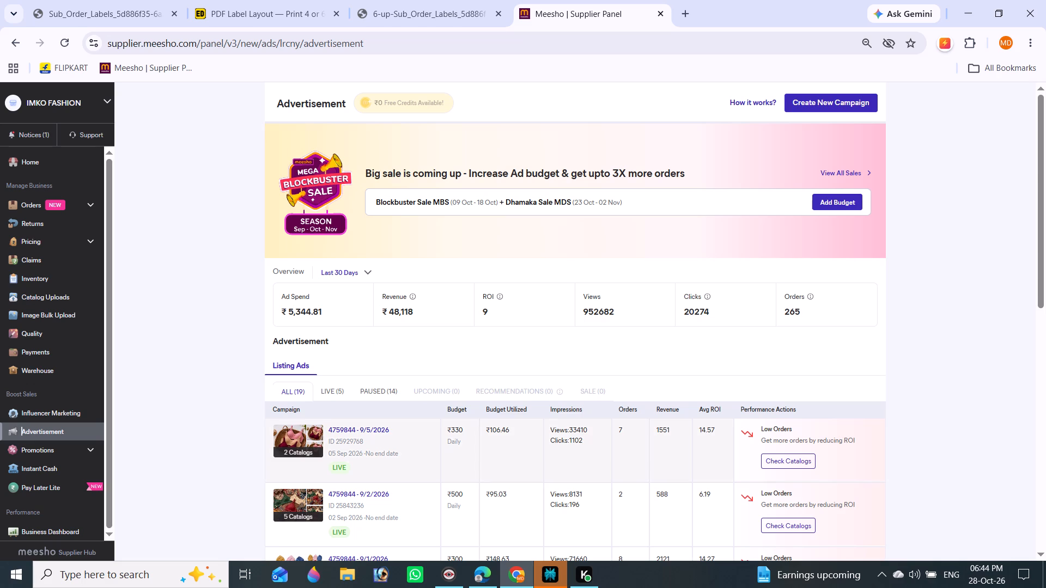
click(774, 457)
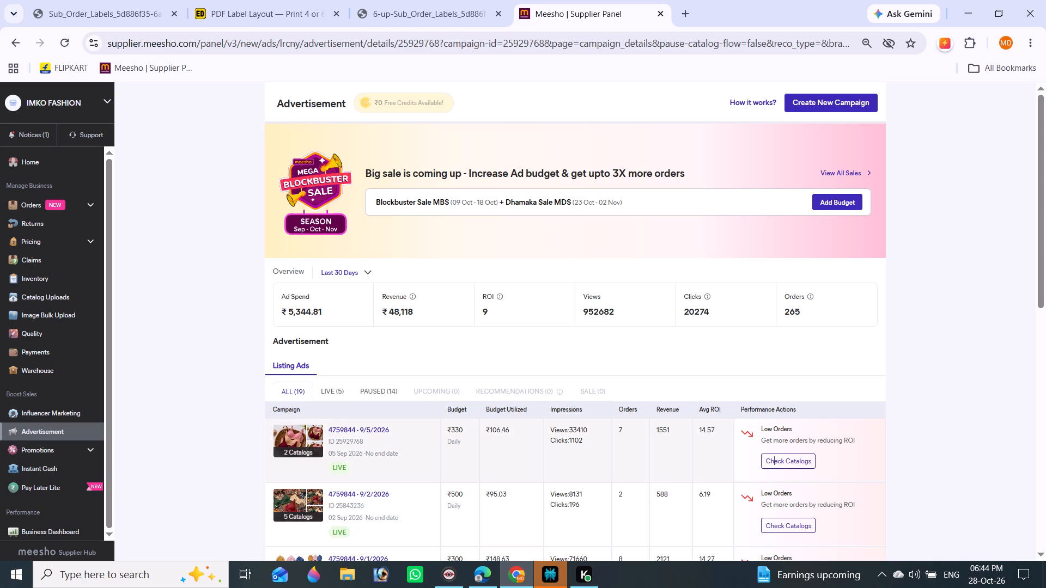
click(763, 335)
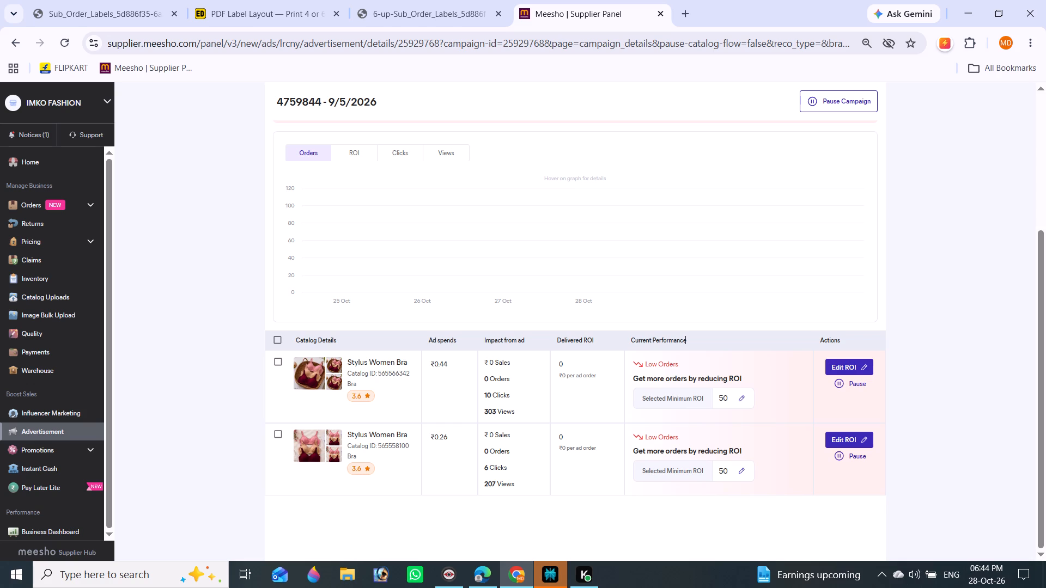
click(809, 95)
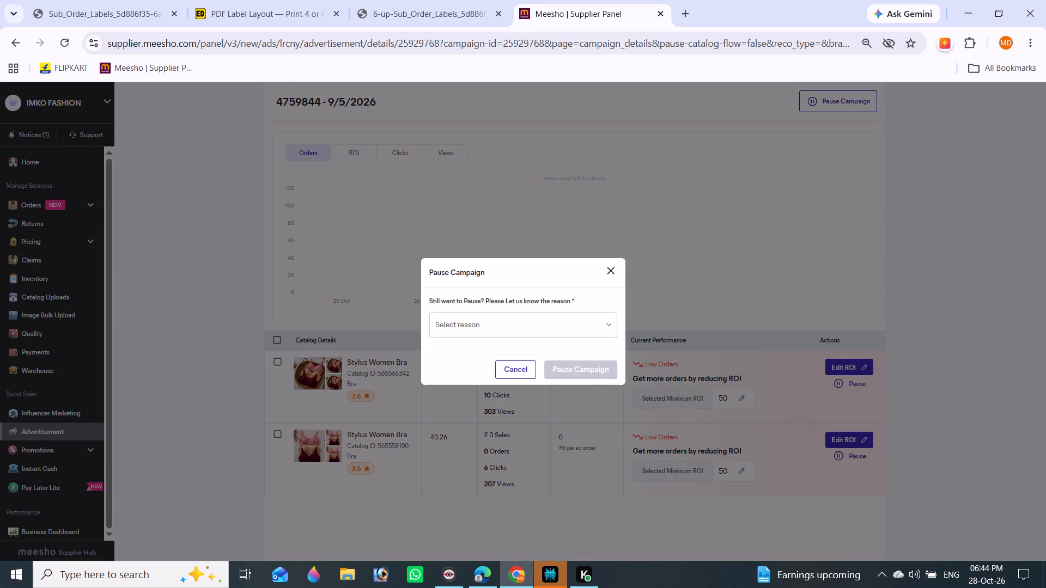
click(551, 323)
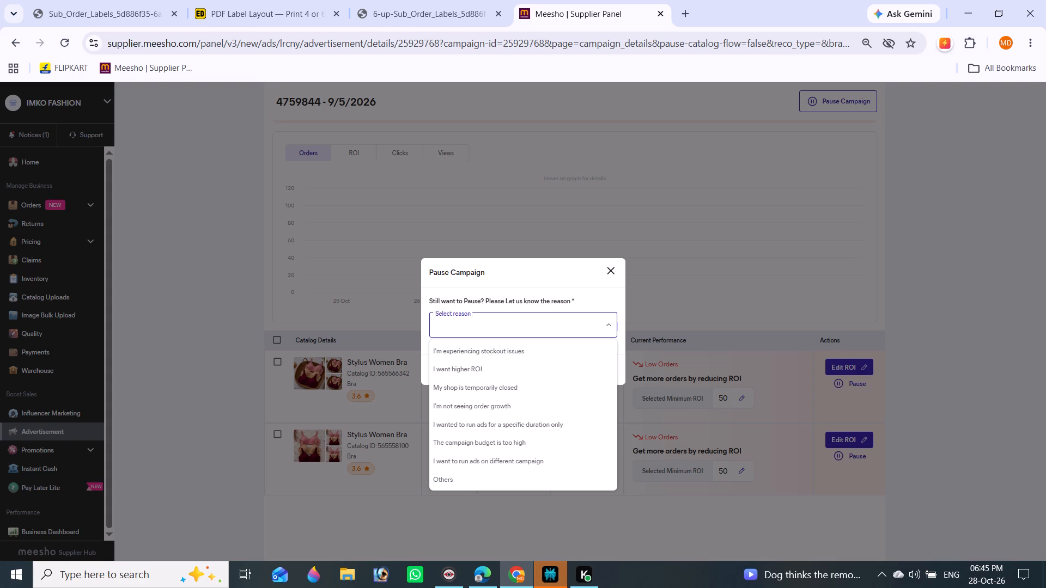
click(492, 390)
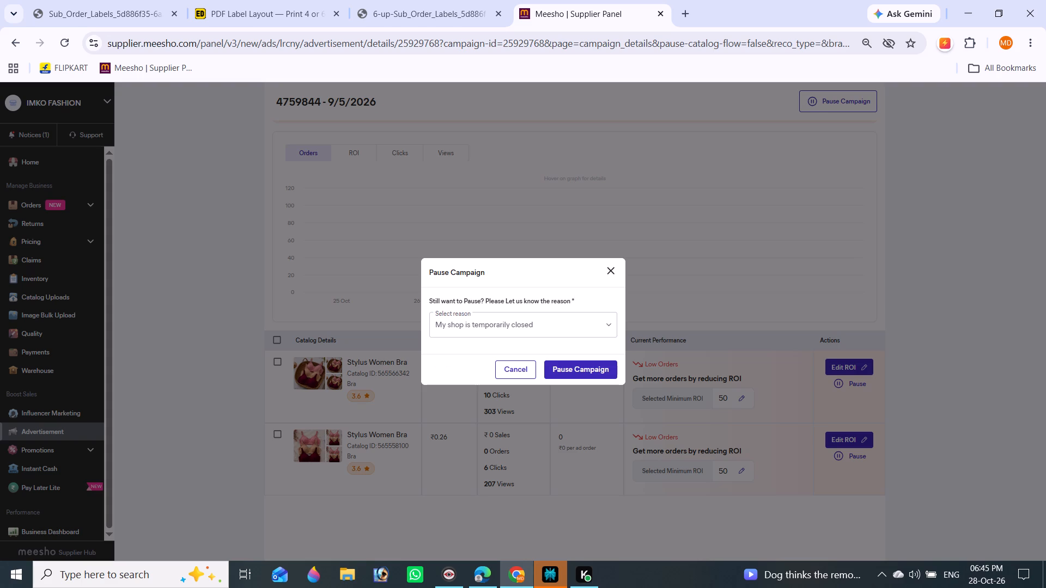
click(572, 360)
click(574, 368)
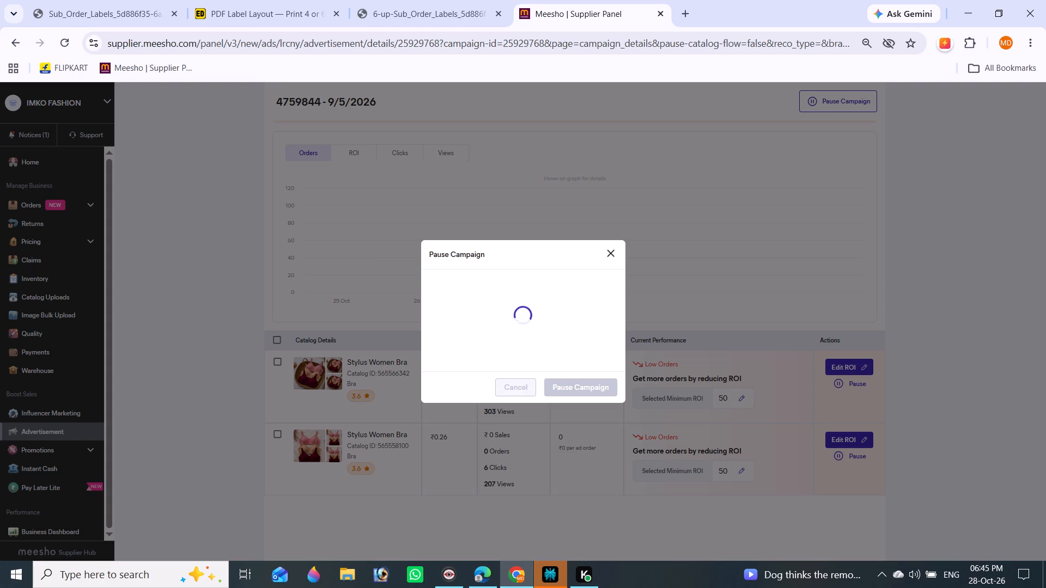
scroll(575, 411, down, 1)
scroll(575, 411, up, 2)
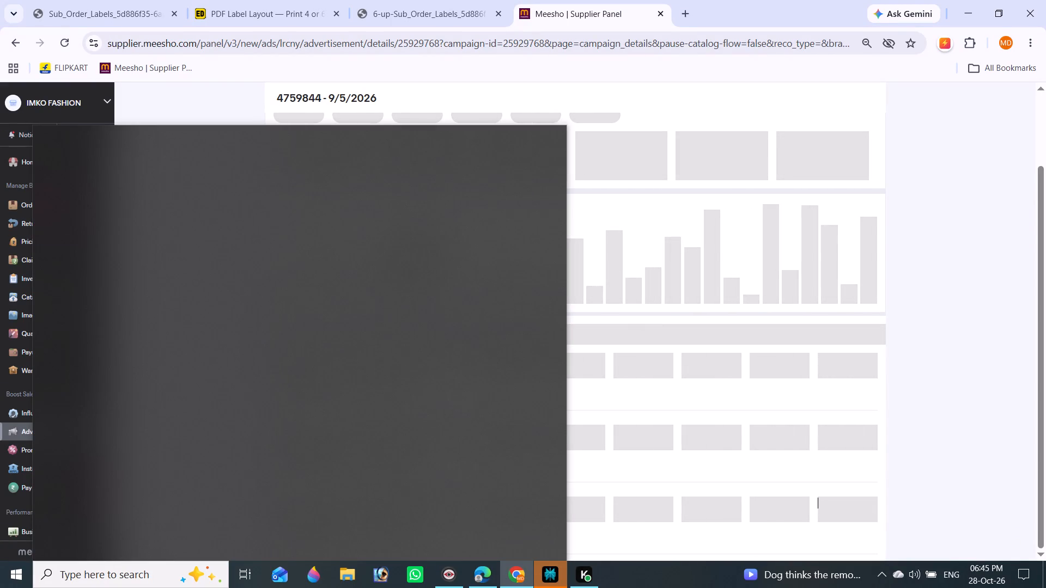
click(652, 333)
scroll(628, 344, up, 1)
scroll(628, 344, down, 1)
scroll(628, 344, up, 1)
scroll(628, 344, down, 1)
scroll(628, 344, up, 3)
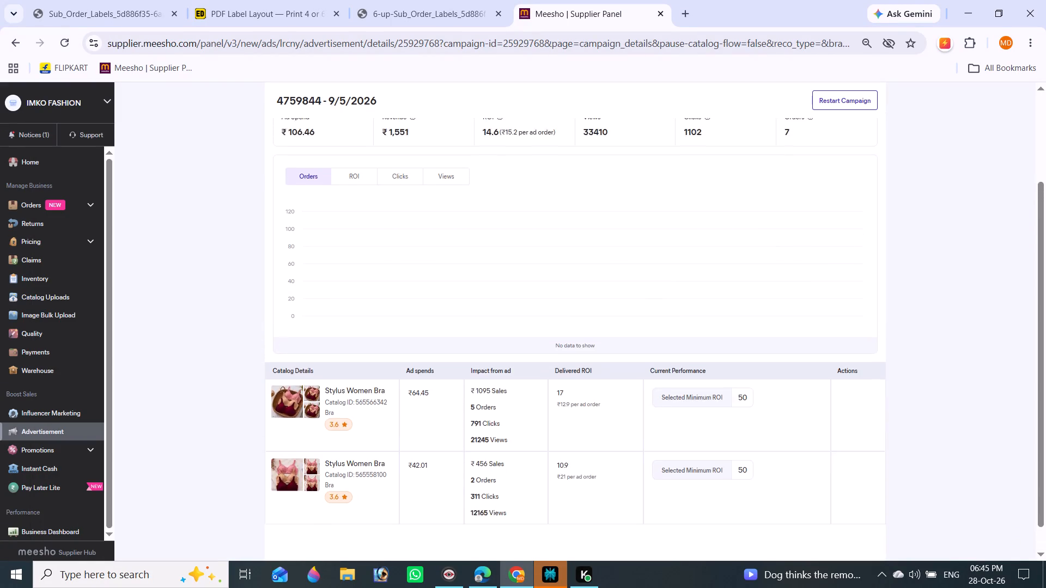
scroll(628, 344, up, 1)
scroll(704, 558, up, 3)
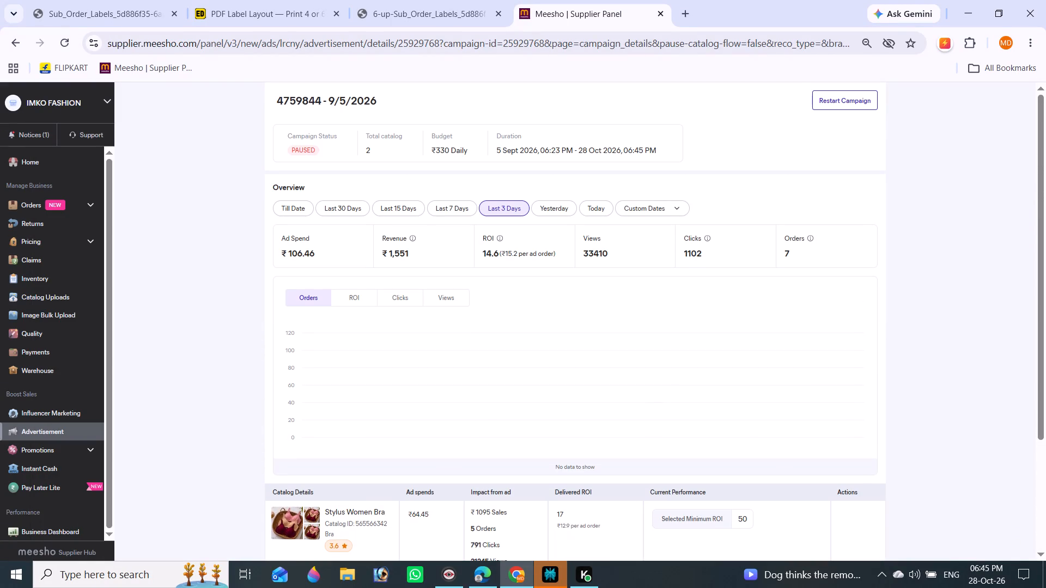
Return to the advertisement list and pause the 9/2/2026 campaign (ID 25843236) with the reason "My shop is temporarily closed".
click(46, 414)
click(49, 430)
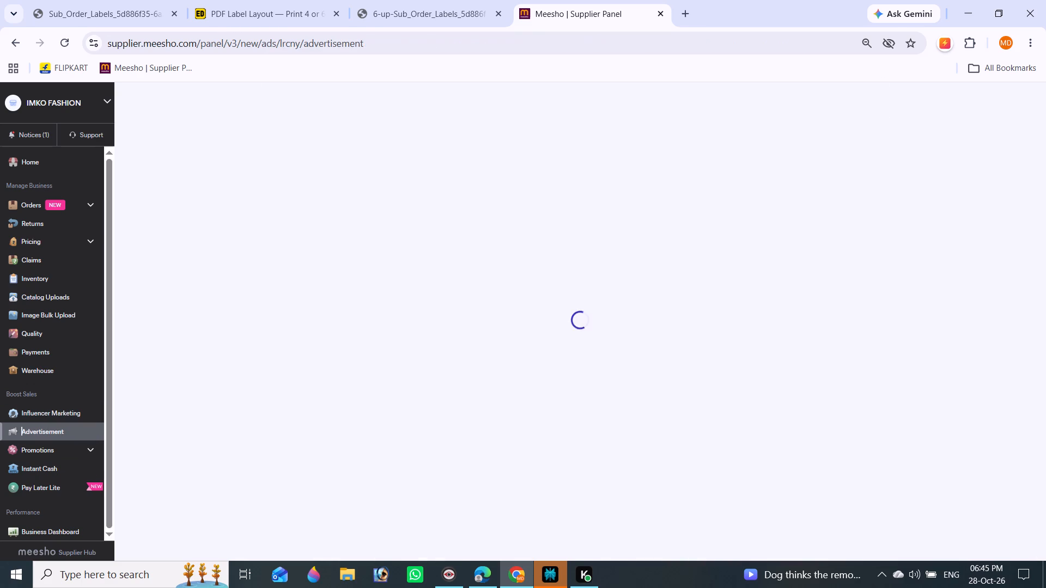
scroll(690, 422, down, 1)
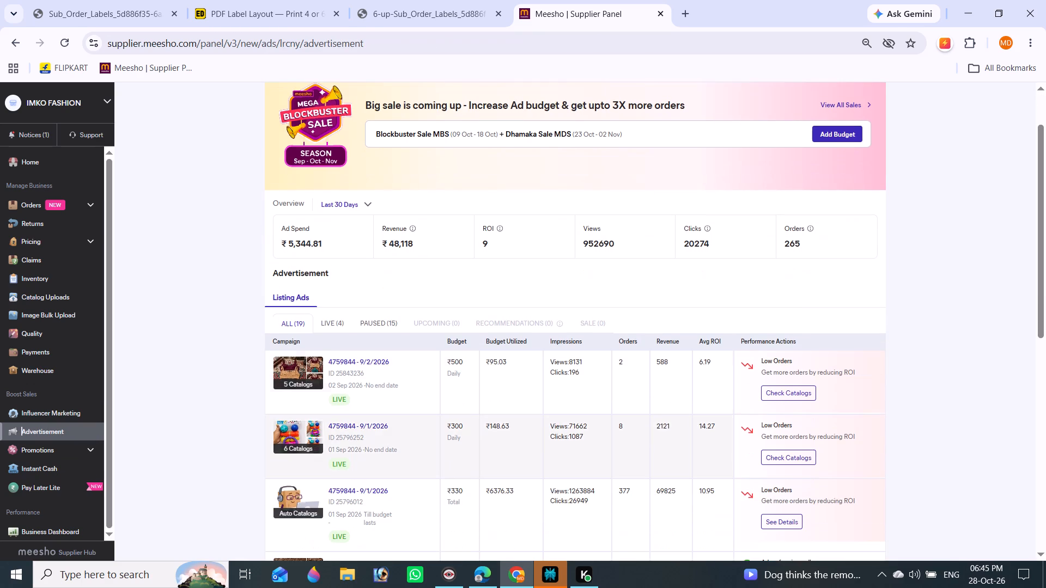
scroll(690, 422, down, 4)
scroll(690, 422, up, 1)
scroll(690, 422, down, 1)
scroll(690, 422, up, 5)
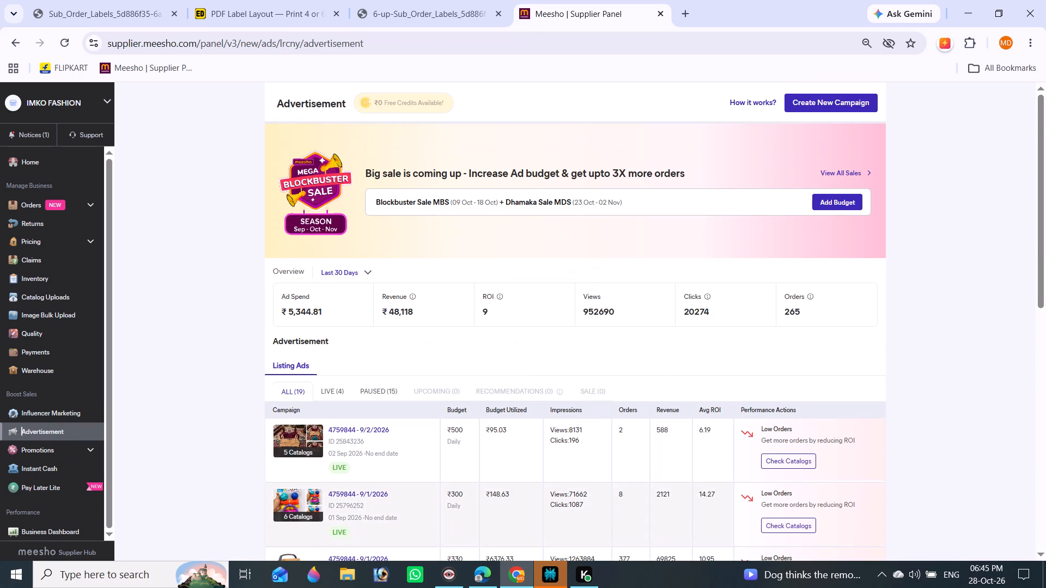
click(330, 447)
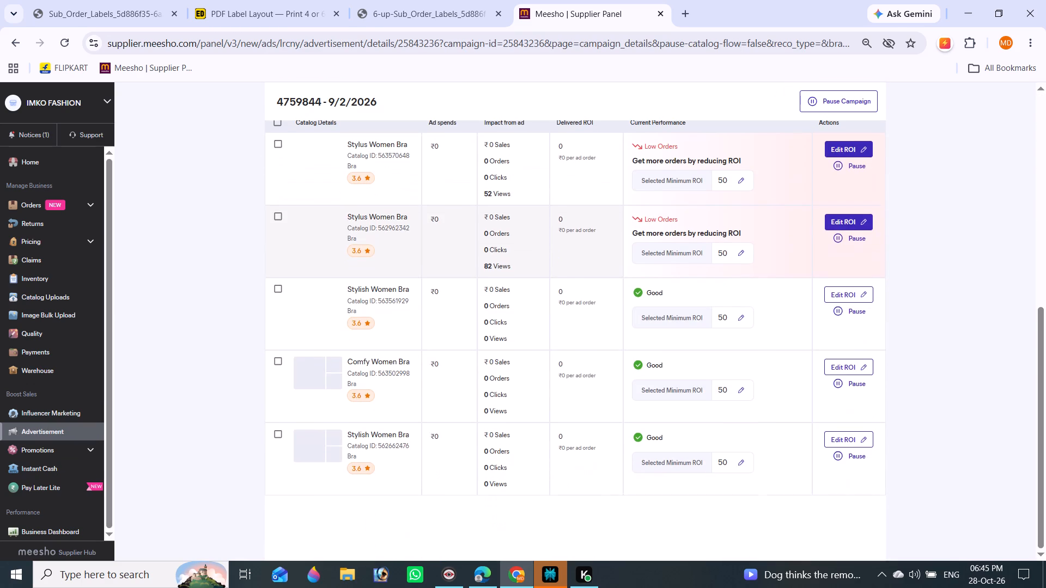
click(822, 107)
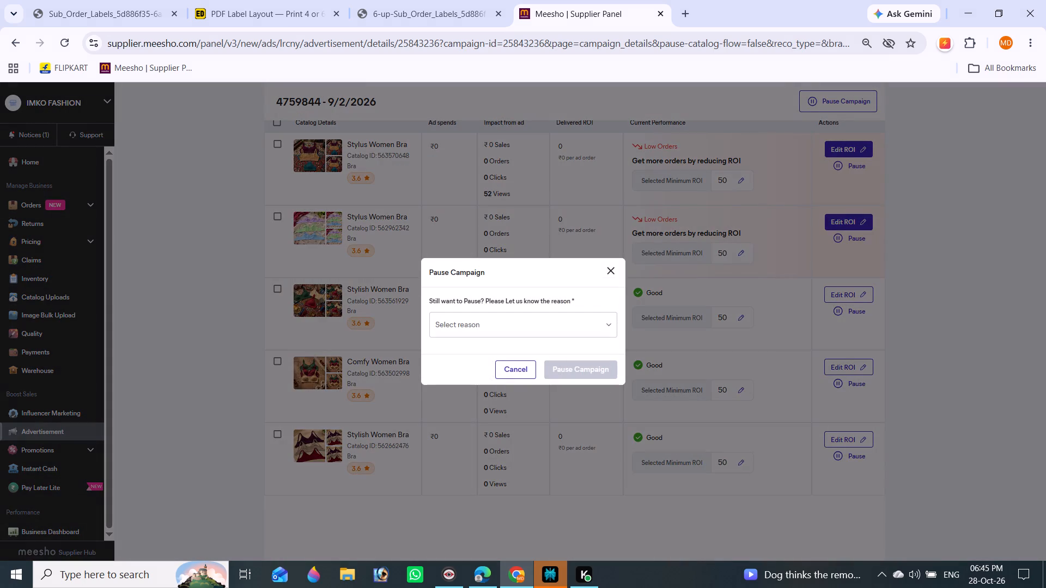
click(539, 331)
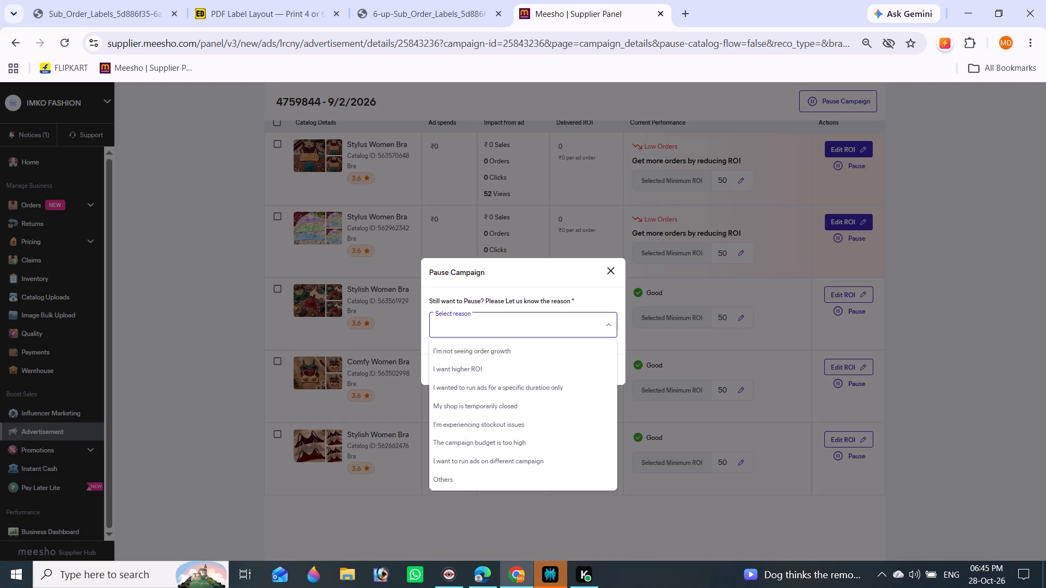
click(513, 397)
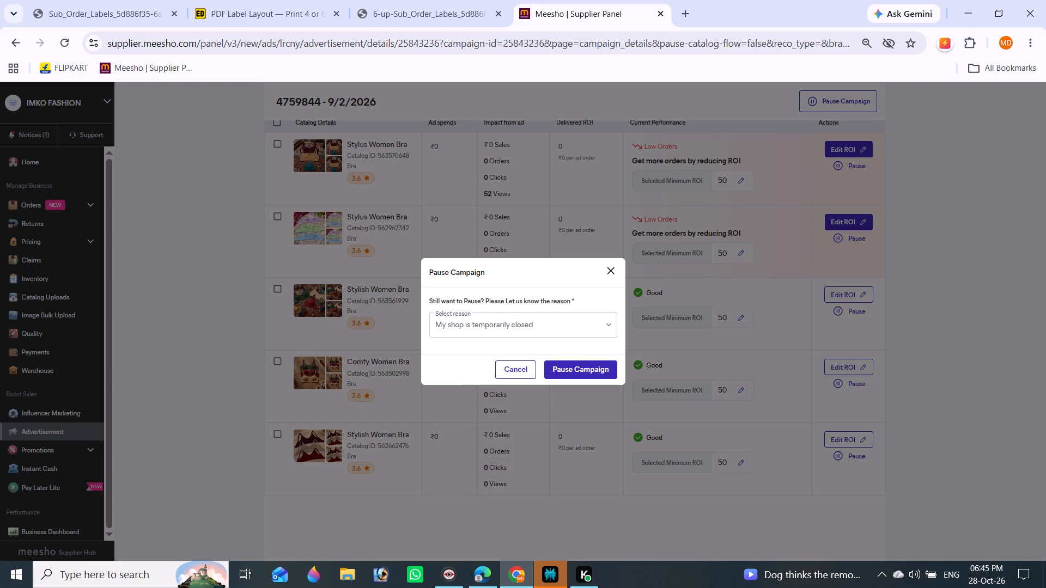
click(582, 366)
scroll(569, 432, up, 5)
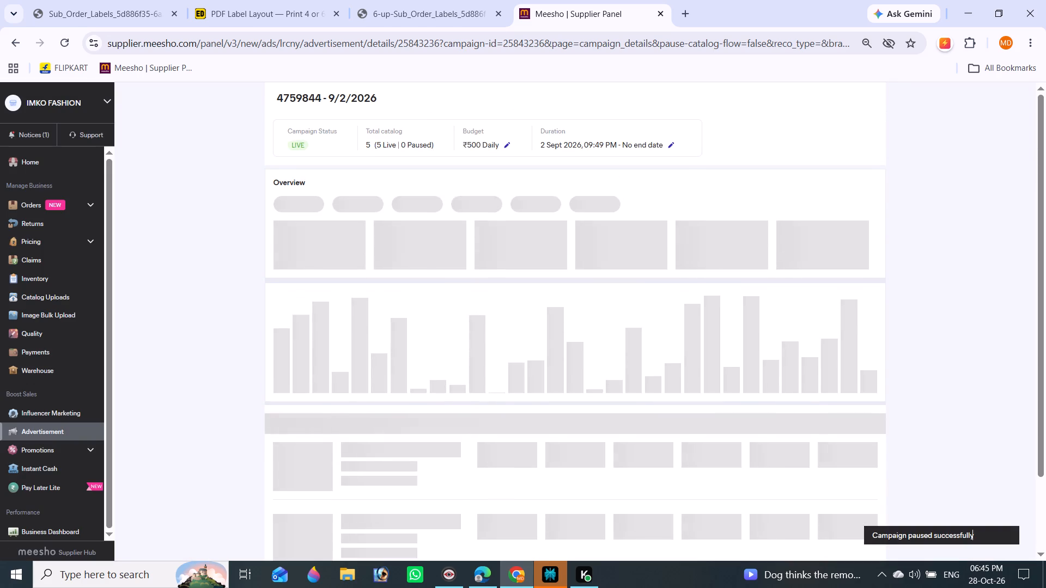
scroll(574, 434, up, 1)
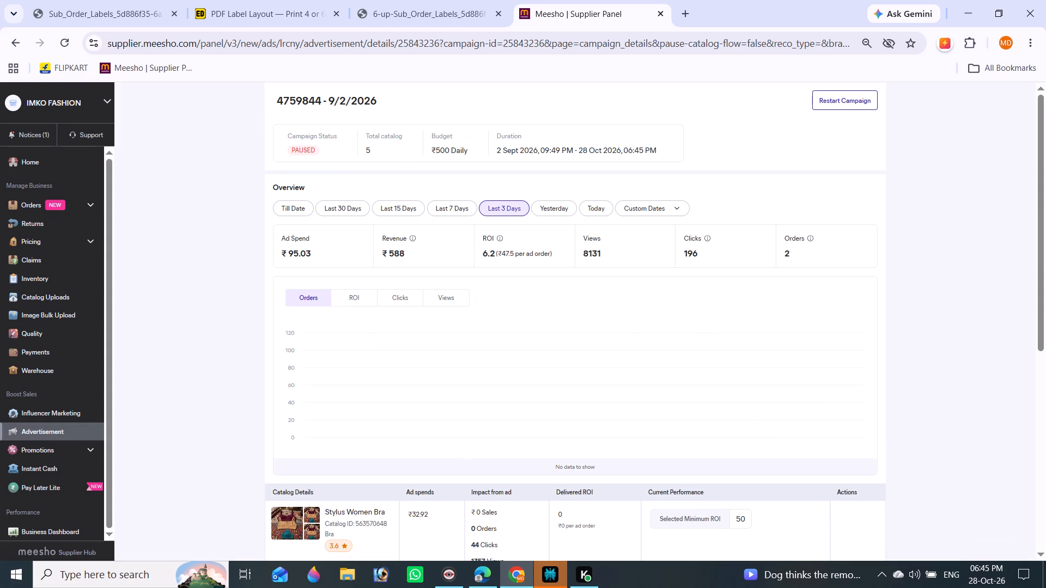
scroll(567, 445, down, 1)
scroll(561, 452, up, 1)
Return to the advertisement list and pause the 9/1/2026 campaign (ID 25796252) with the reason "My shop is temporarily closed".
click(71, 410)
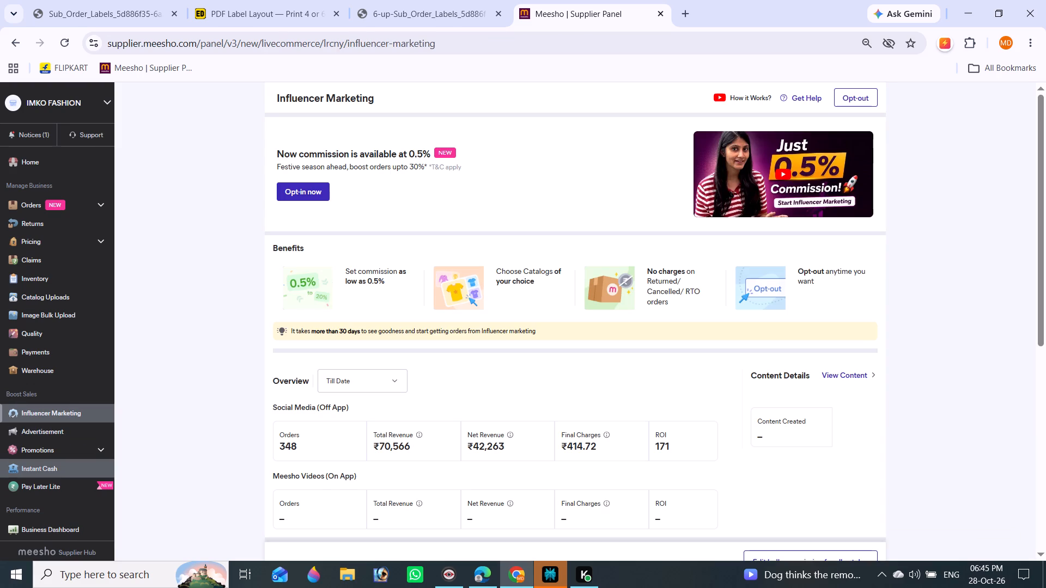
click(63, 438)
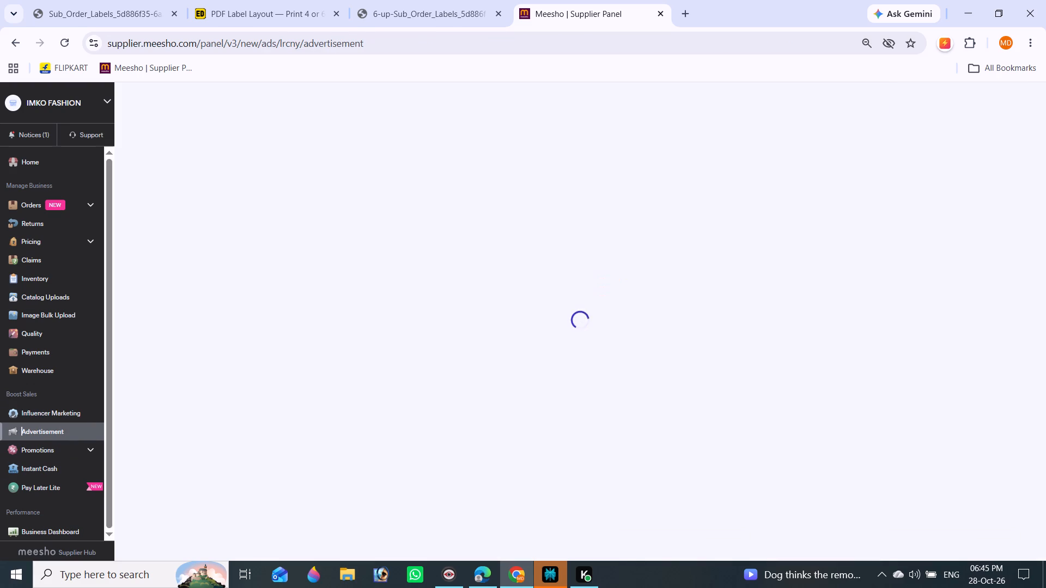
scroll(580, 428, down, 2)
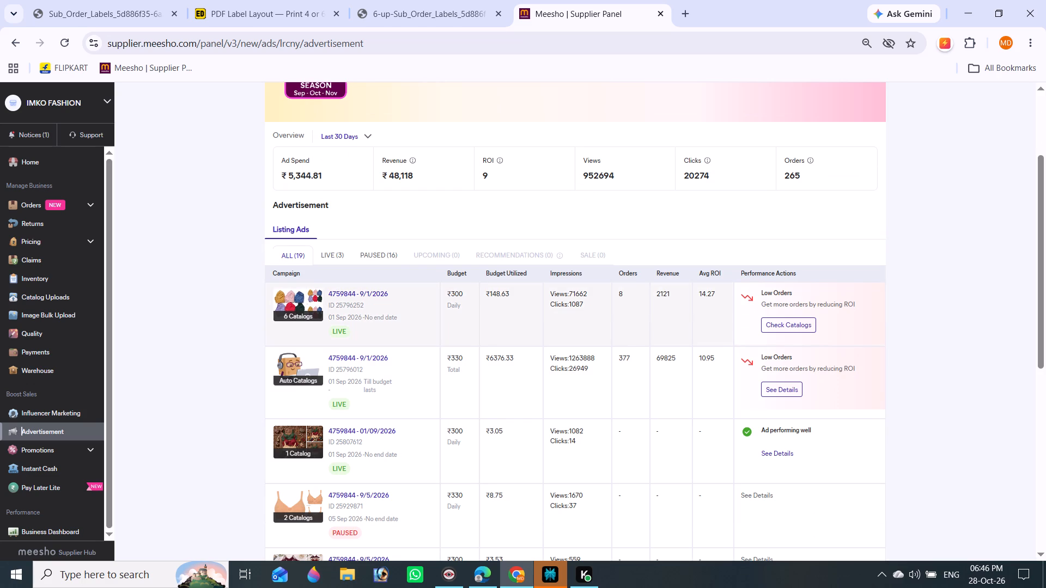
click(780, 321)
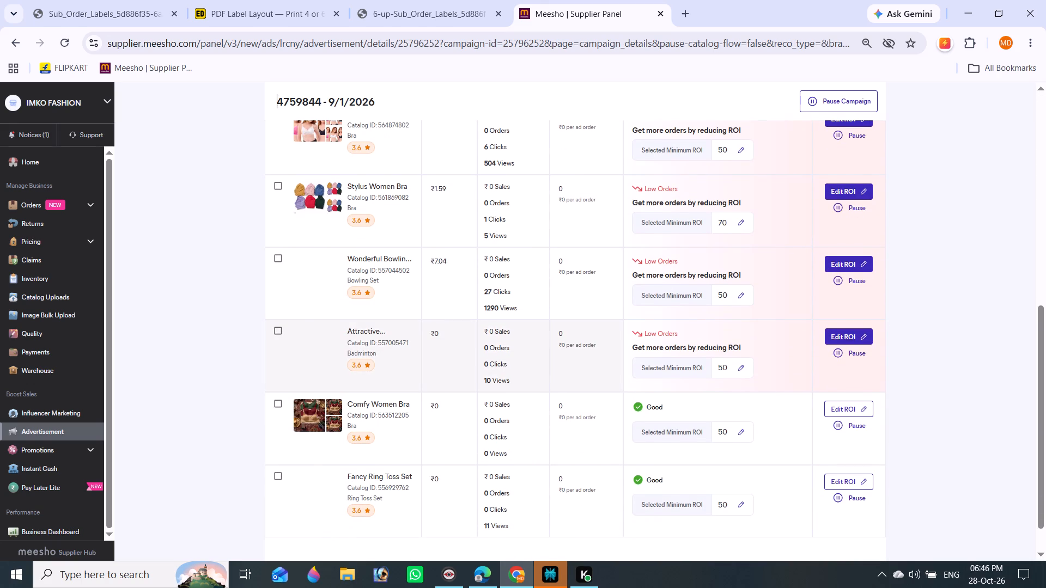
scroll(750, 340, down, 1)
scroll(750, 340, up, 5)
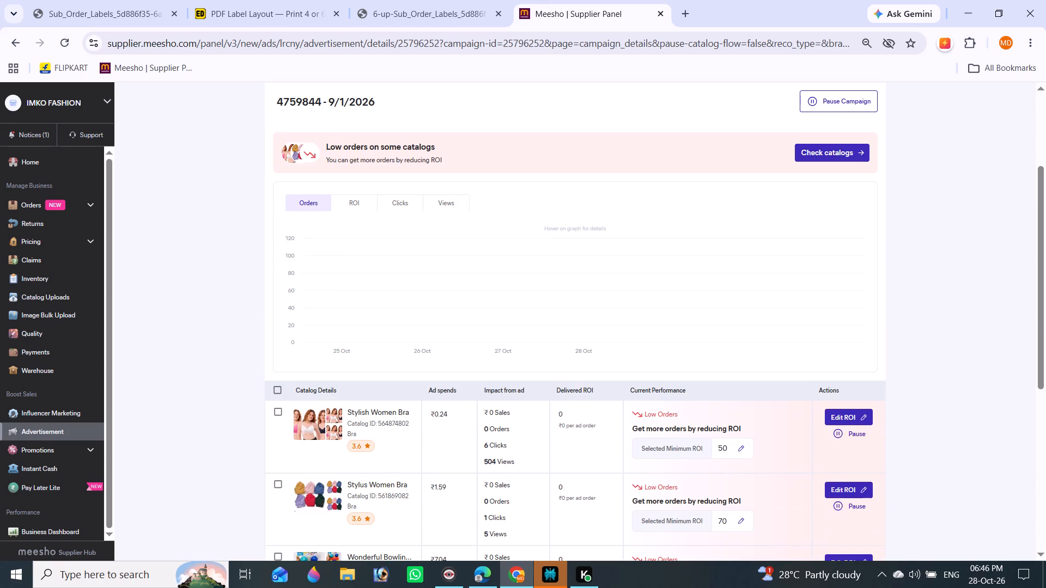
click(836, 103)
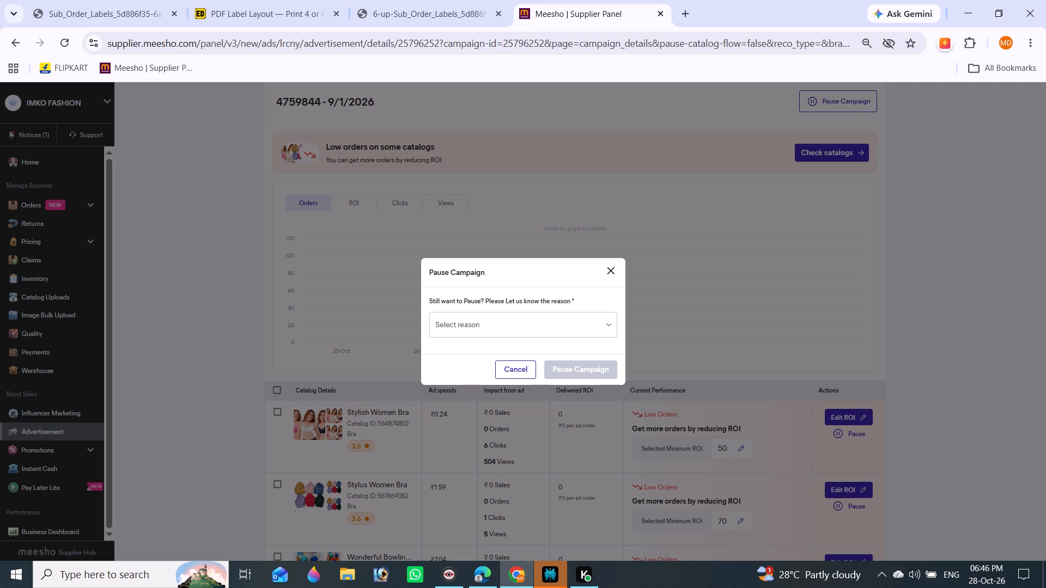
click(577, 324)
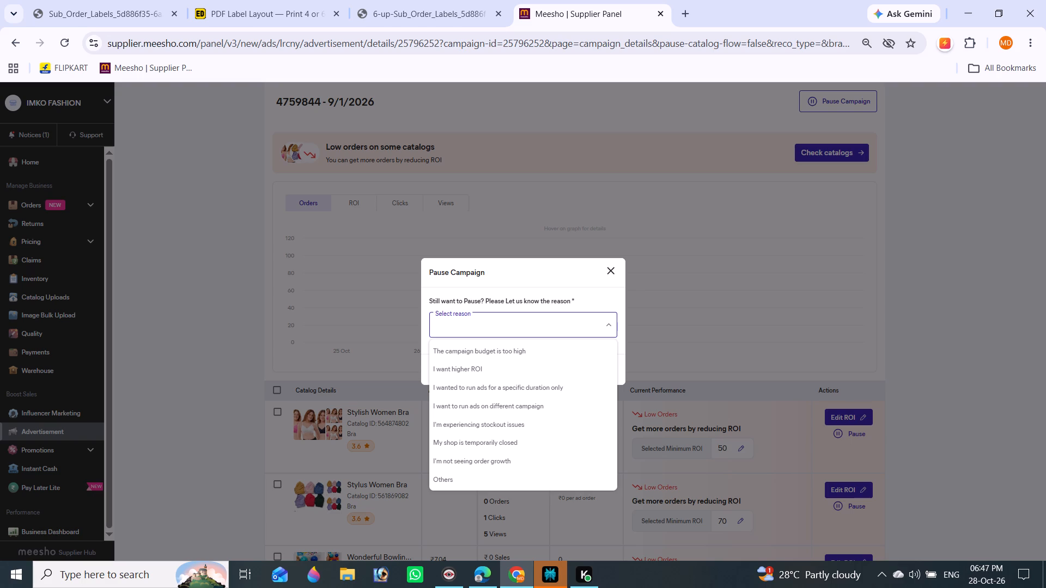
click(501, 435)
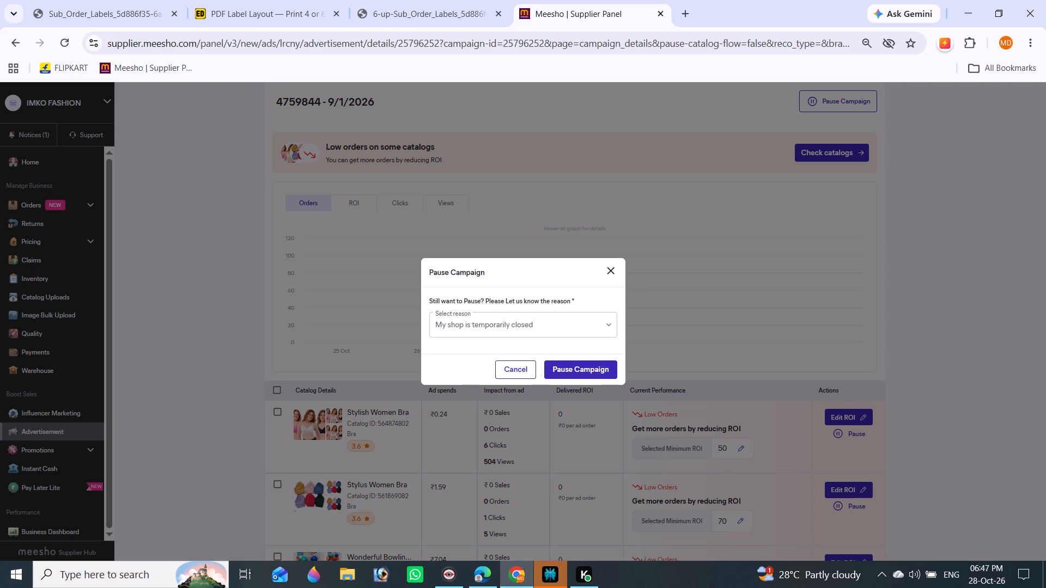
click(603, 364)
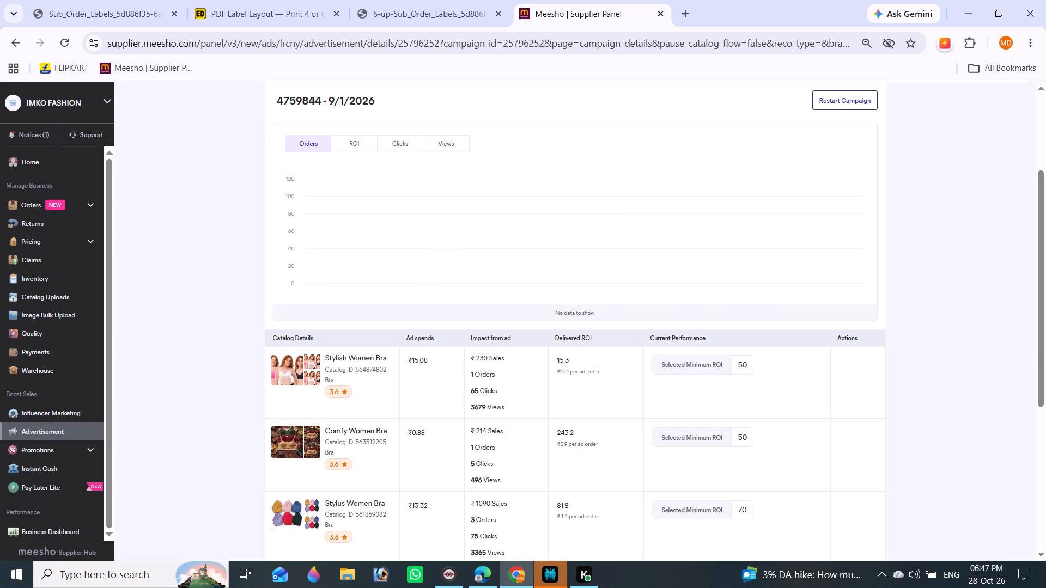
Return to the advertisement list and pause the 9/1/2026 auto-catalogs campaign (ID 25796012) with the reason "My shop is temporarily closed".
click(37, 415)
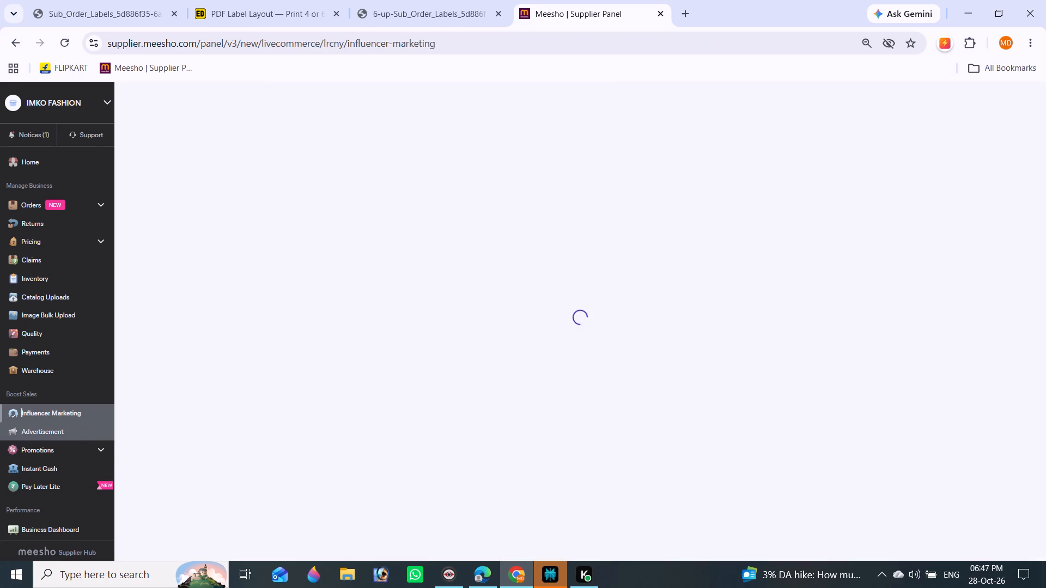
click(43, 432)
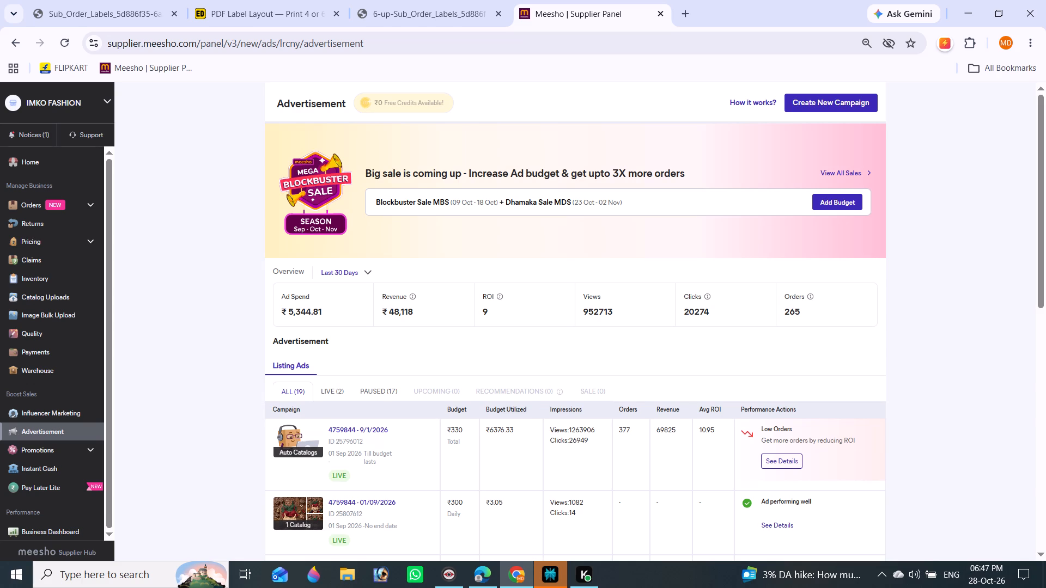
click(775, 452)
click(771, 452)
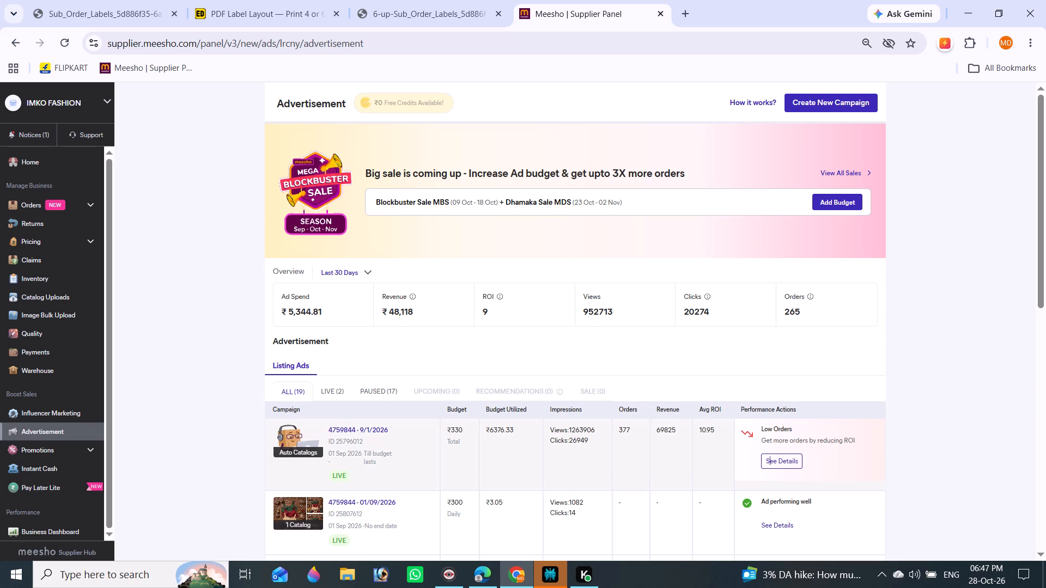
click(784, 454)
click(844, 98)
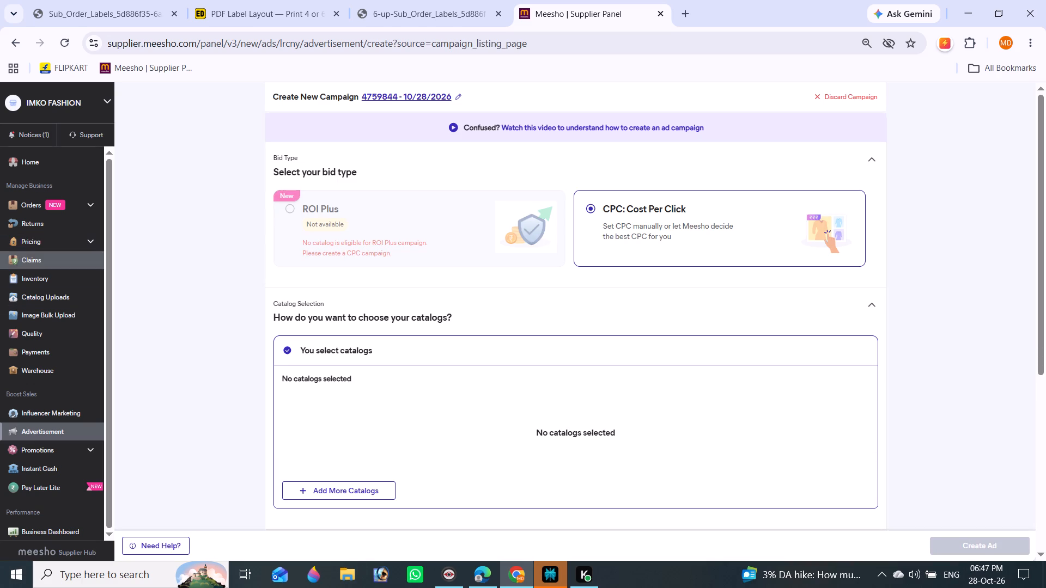
click(43, 437)
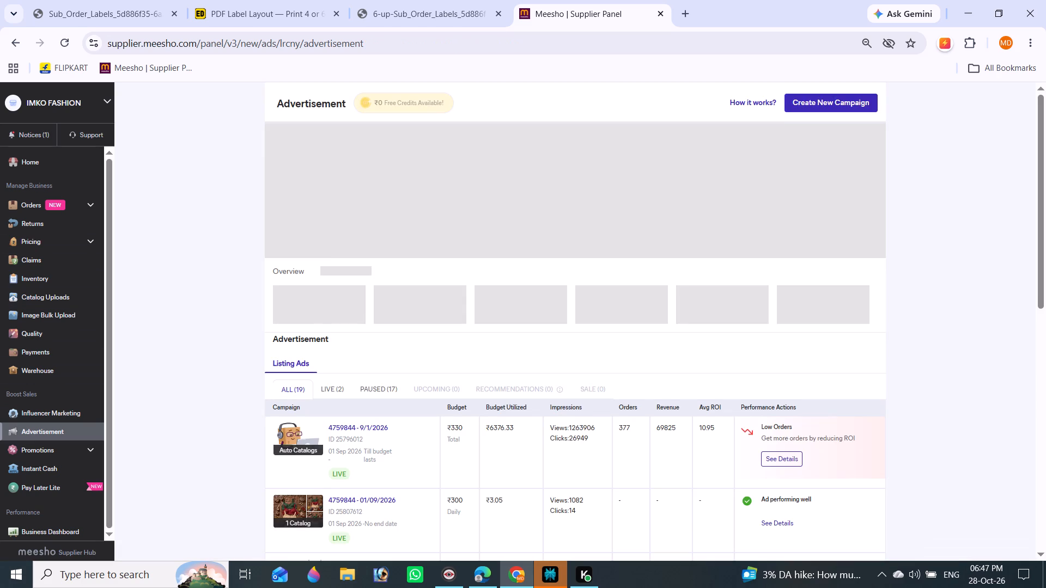
scroll(924, 335, down, 2)
click(770, 318)
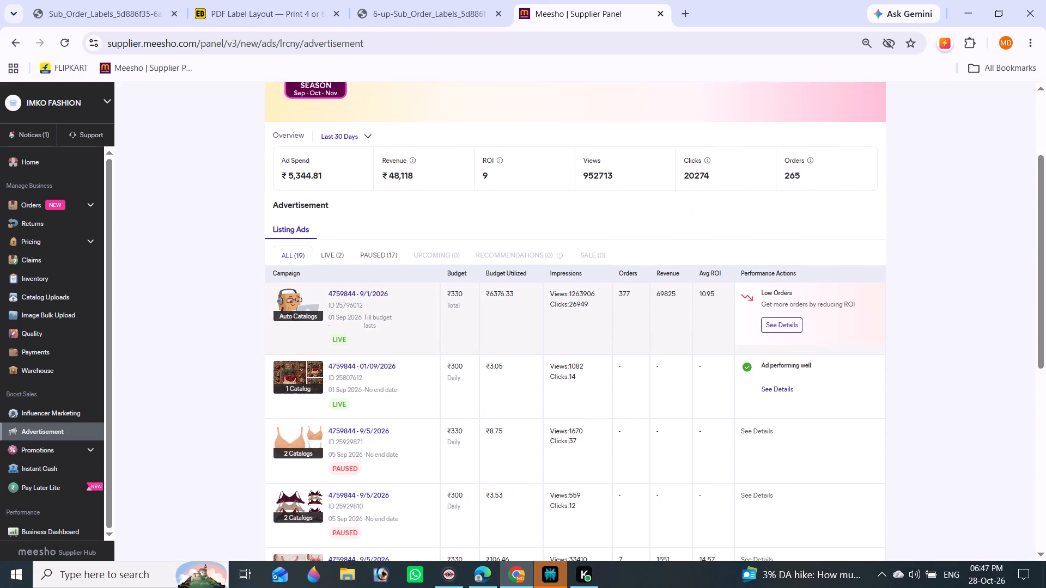
click(772, 326)
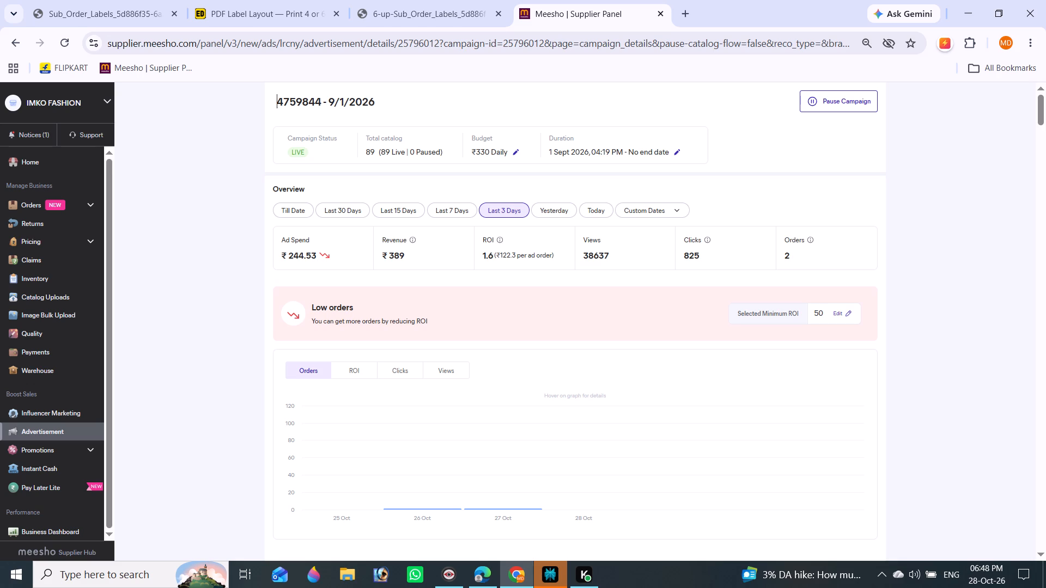
click(816, 100)
click(826, 102)
click(830, 100)
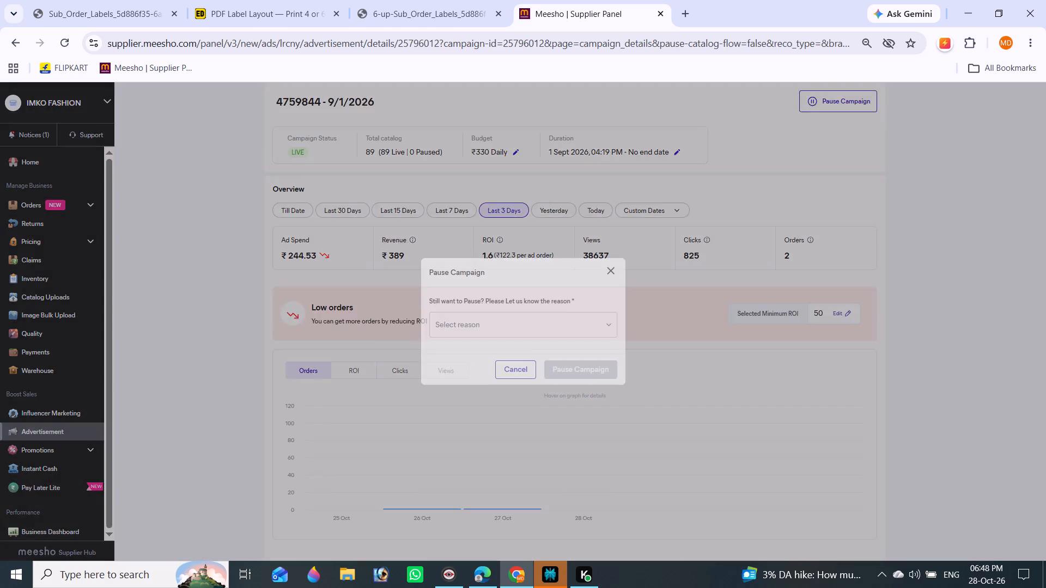
click(596, 325)
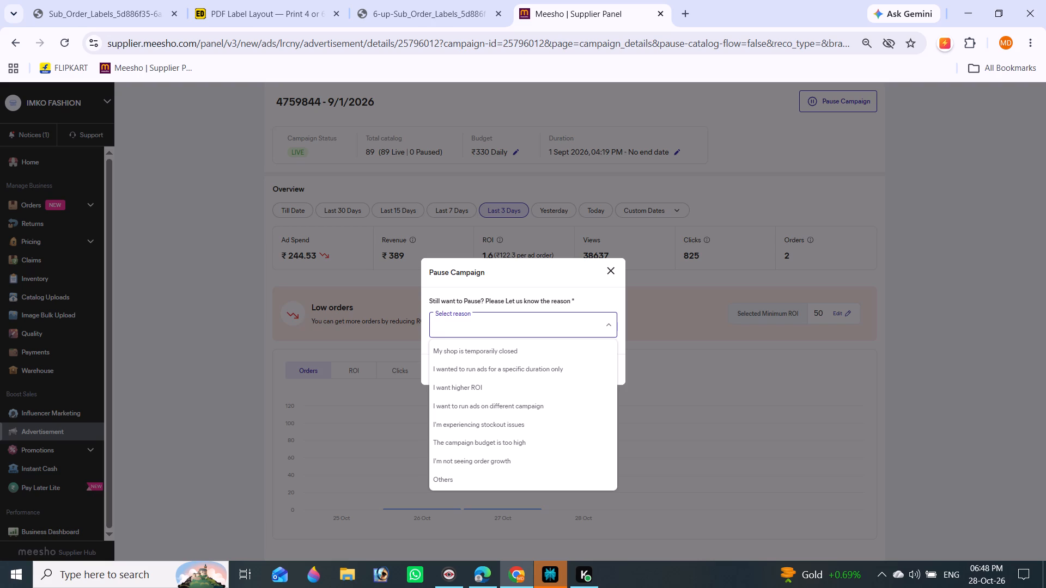
click(514, 354)
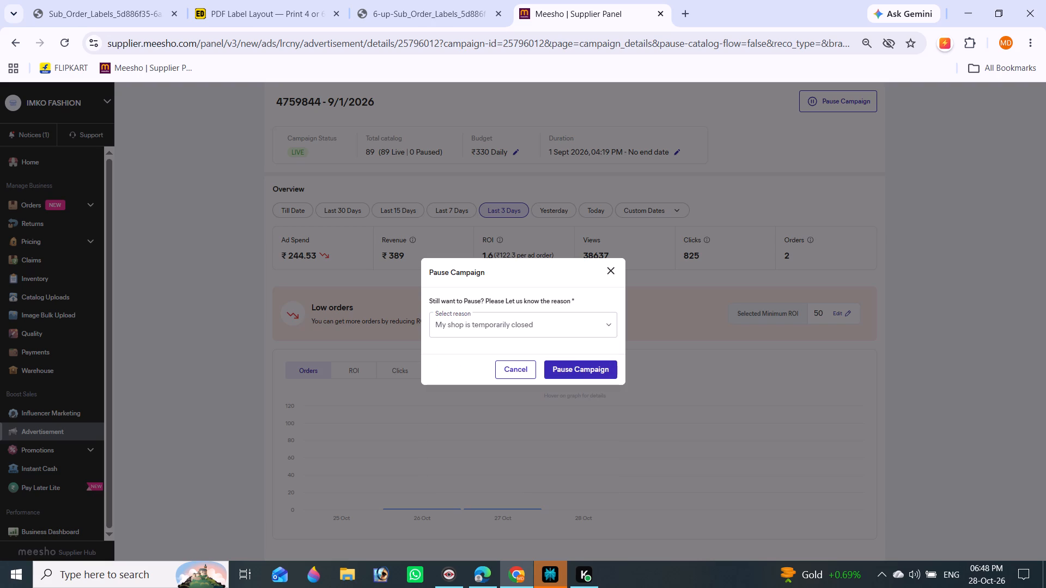
click(574, 362)
click(568, 376)
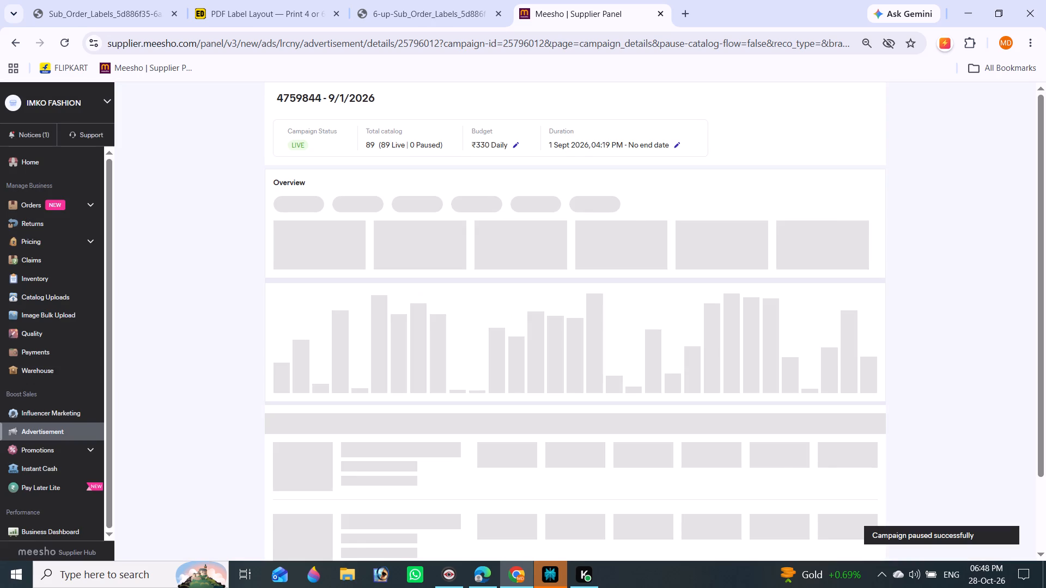
Return to the advertisement list and pause the 01/09/2026 campaign (ID 25807612) with the reason "My shop is temporarily closed".
click(29, 407)
click(39, 421)
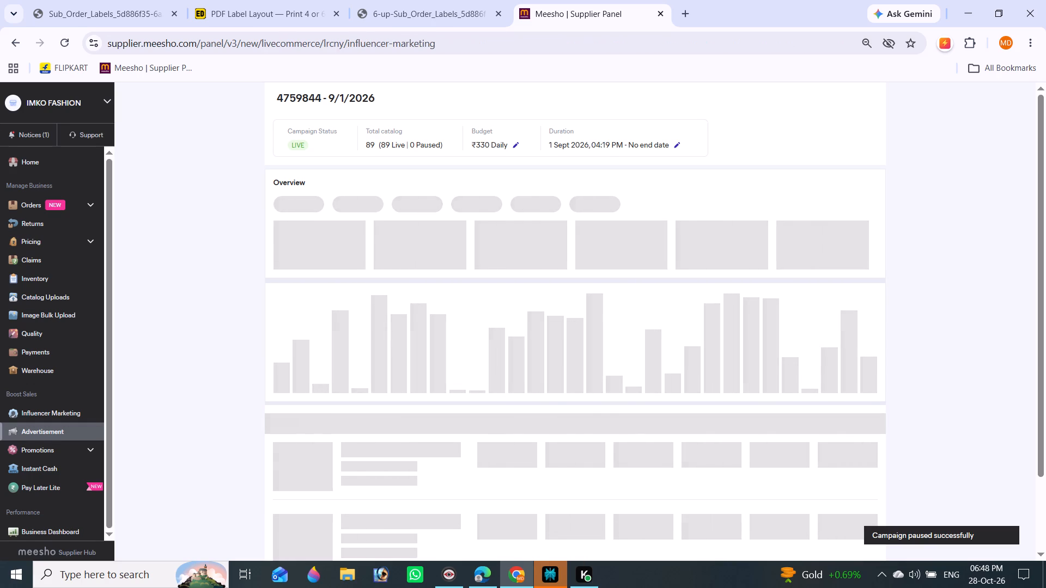
click(41, 412)
click(47, 433)
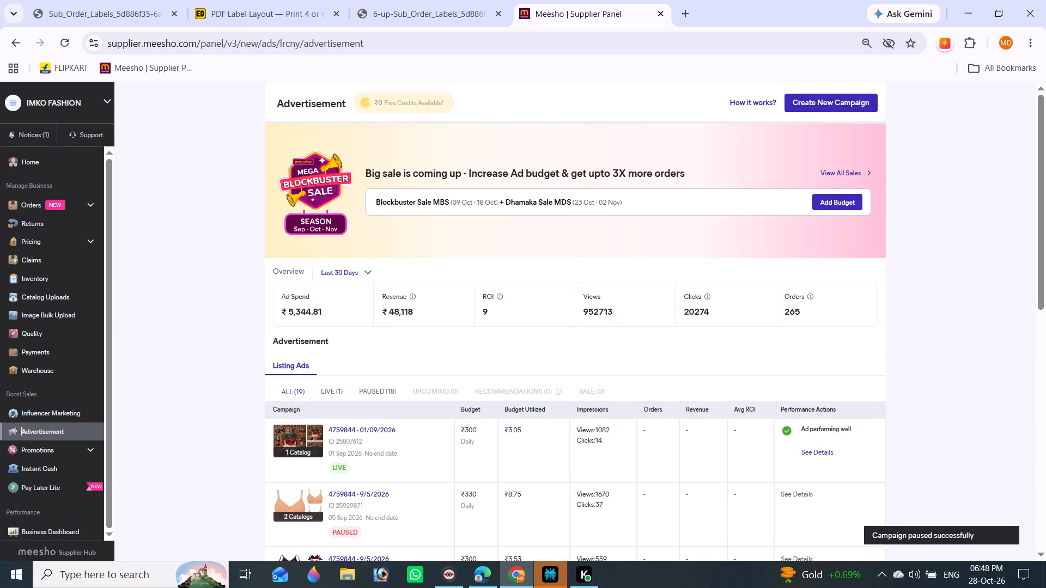
scroll(565, 347, down, 1)
scroll(611, 367, up, 1)
scroll(737, 476, down, 2)
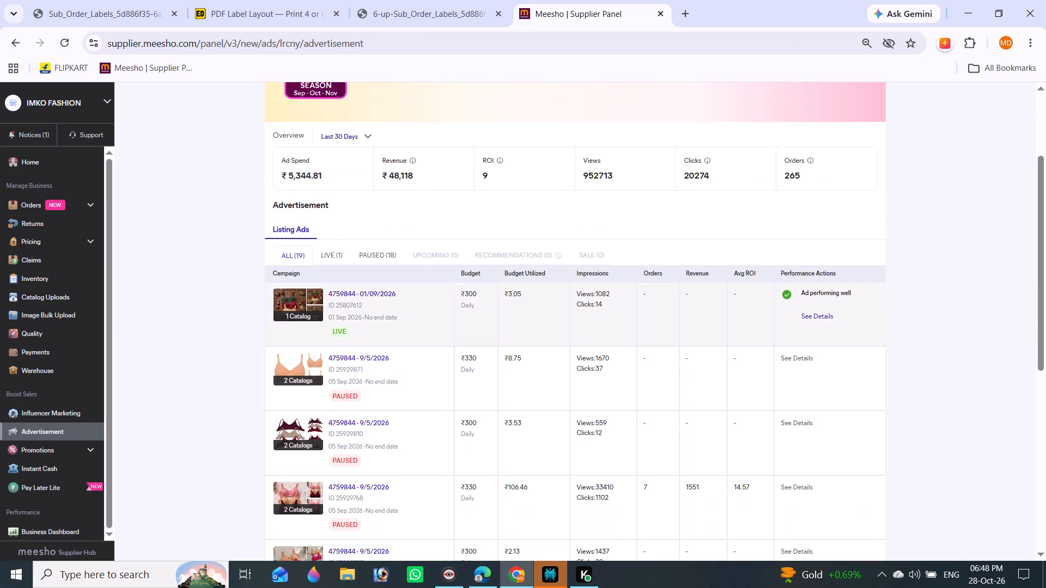
click(782, 303)
scroll(583, 396, down, 1)
scroll(583, 396, up, 1)
scroll(567, 368, down, 1)
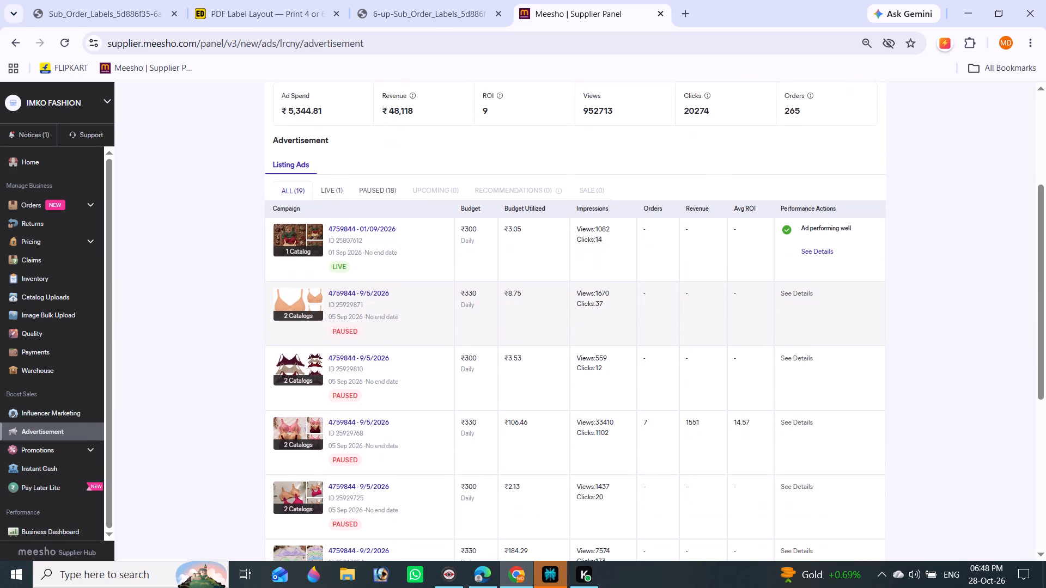
click(418, 234)
click(545, 233)
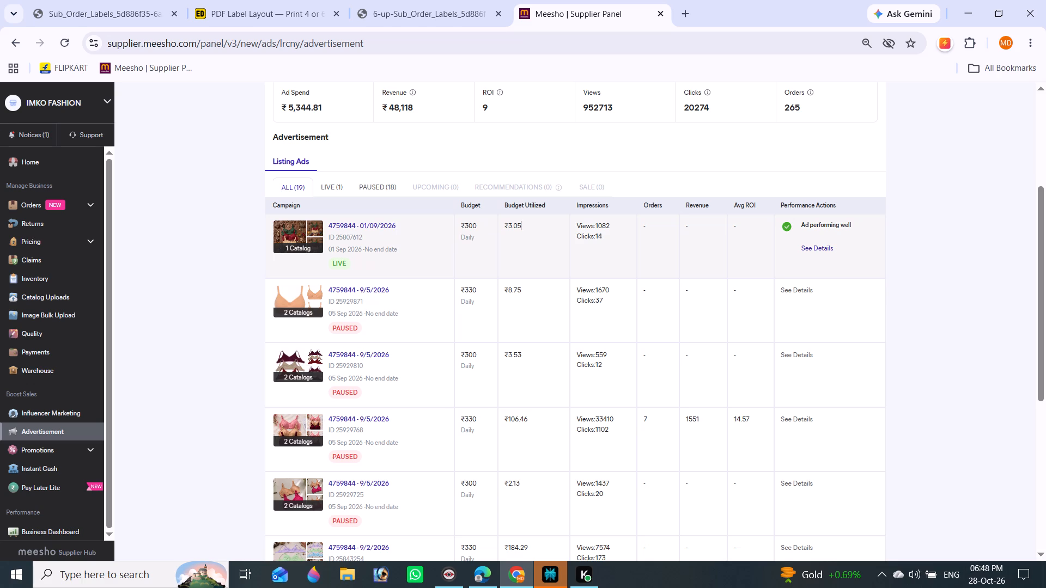
click(765, 260)
click(816, 229)
click(816, 229)
click(816, 251)
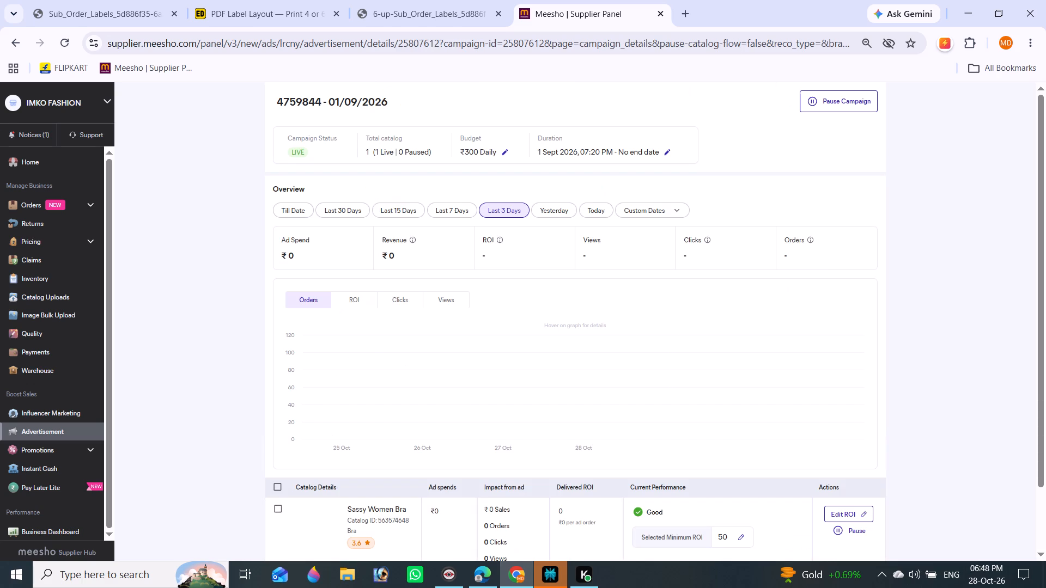
click(814, 99)
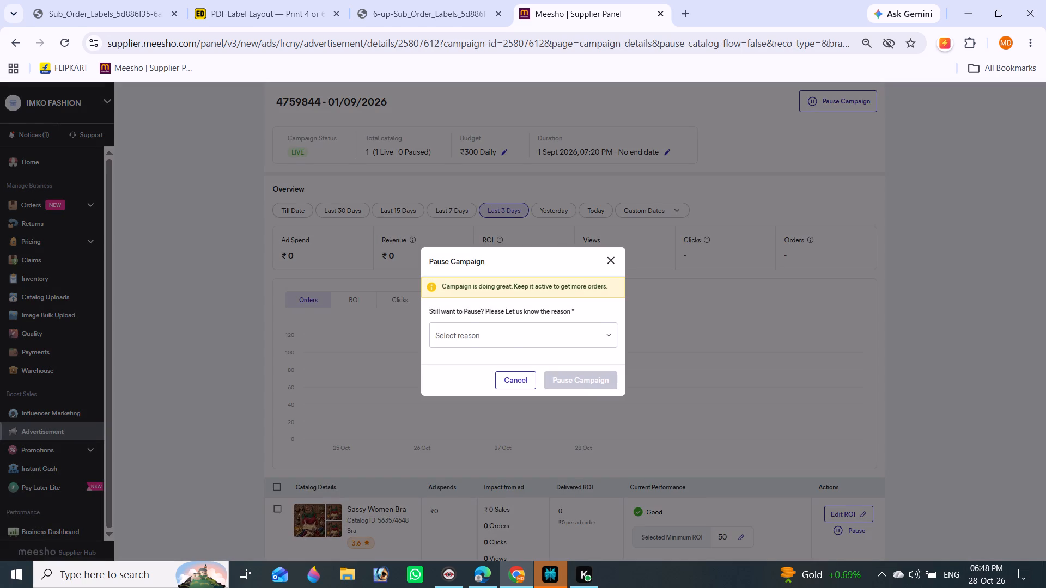
click(547, 341)
click(525, 376)
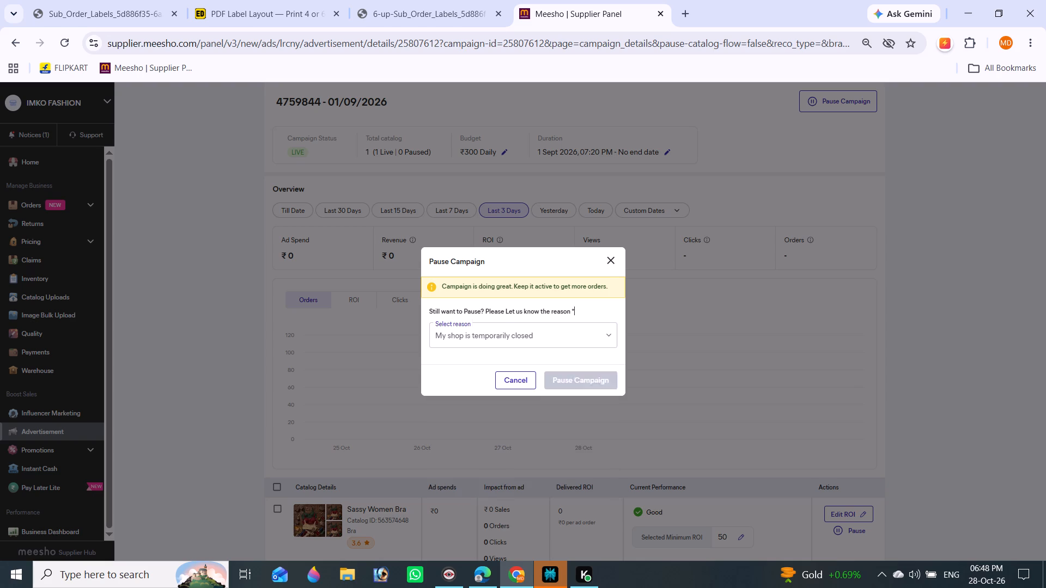
click(565, 372)
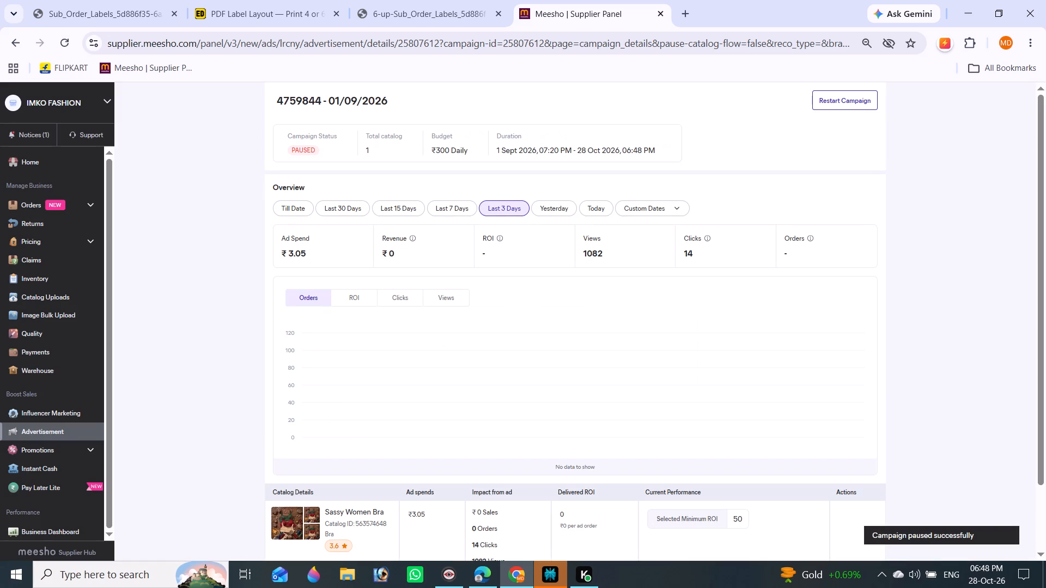
Return to the advertisement list and check the status of all listed campaigns for any that are still live.
click(53, 414)
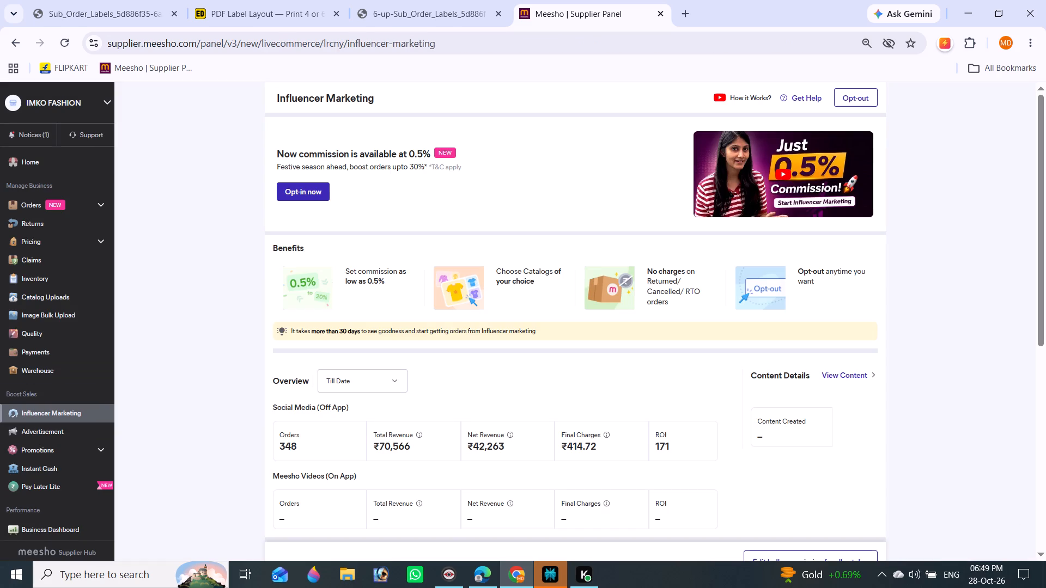
click(74, 415)
click(65, 444)
click(68, 436)
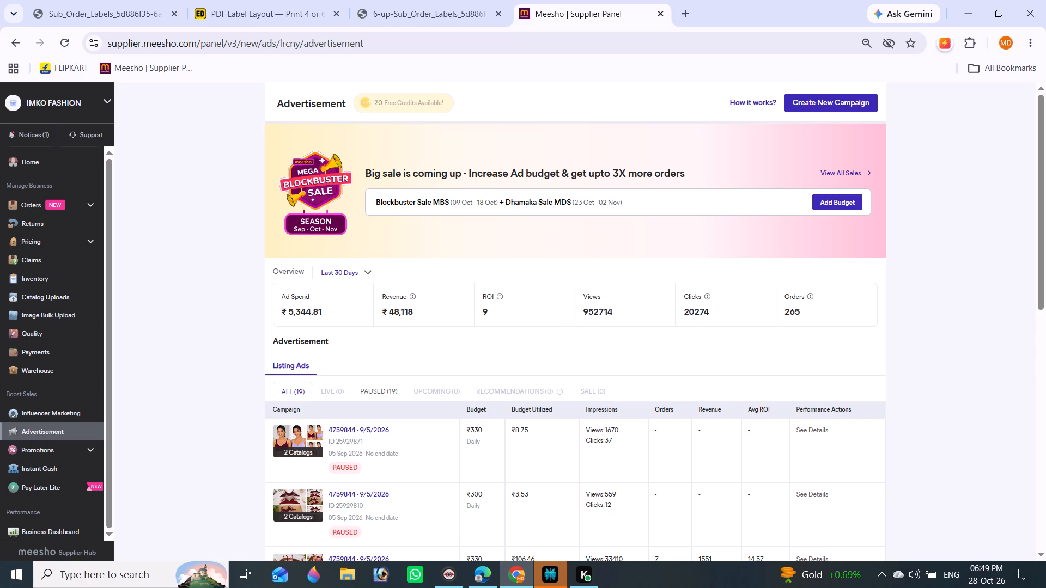
scroll(535, 347, down, 2)
scroll(613, 329, up, 1)
scroll(647, 318, down, 1)
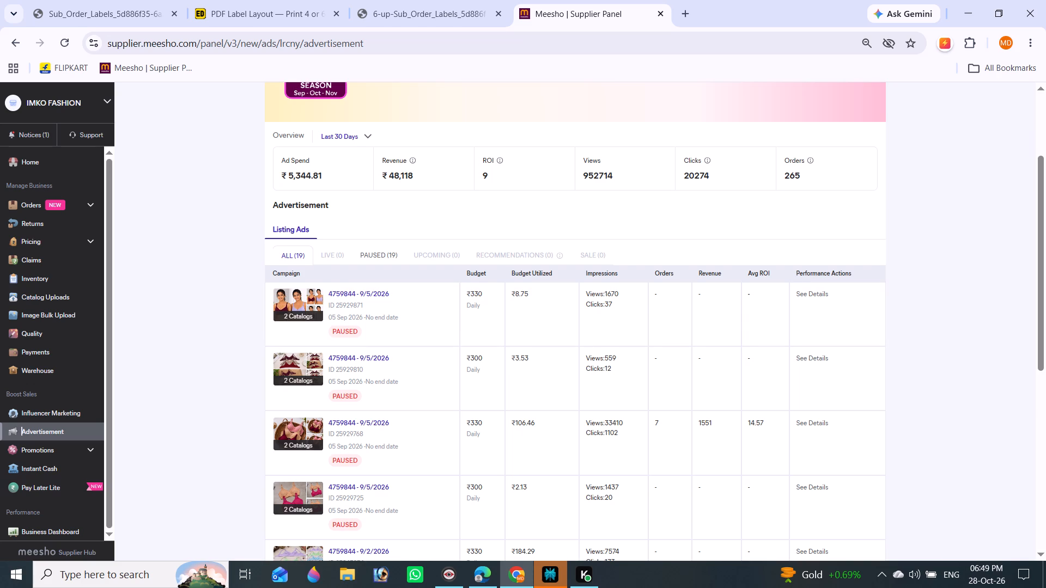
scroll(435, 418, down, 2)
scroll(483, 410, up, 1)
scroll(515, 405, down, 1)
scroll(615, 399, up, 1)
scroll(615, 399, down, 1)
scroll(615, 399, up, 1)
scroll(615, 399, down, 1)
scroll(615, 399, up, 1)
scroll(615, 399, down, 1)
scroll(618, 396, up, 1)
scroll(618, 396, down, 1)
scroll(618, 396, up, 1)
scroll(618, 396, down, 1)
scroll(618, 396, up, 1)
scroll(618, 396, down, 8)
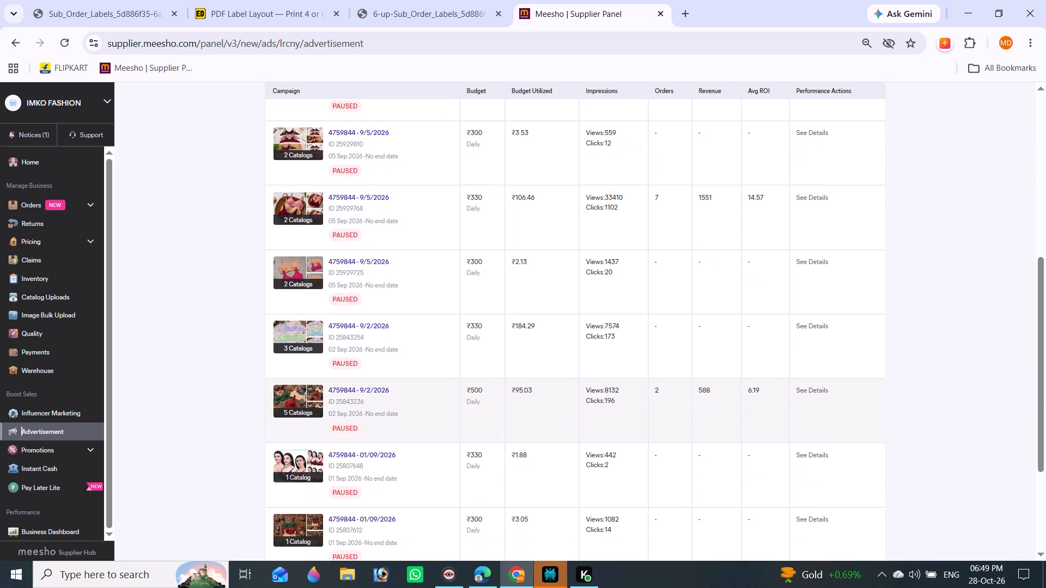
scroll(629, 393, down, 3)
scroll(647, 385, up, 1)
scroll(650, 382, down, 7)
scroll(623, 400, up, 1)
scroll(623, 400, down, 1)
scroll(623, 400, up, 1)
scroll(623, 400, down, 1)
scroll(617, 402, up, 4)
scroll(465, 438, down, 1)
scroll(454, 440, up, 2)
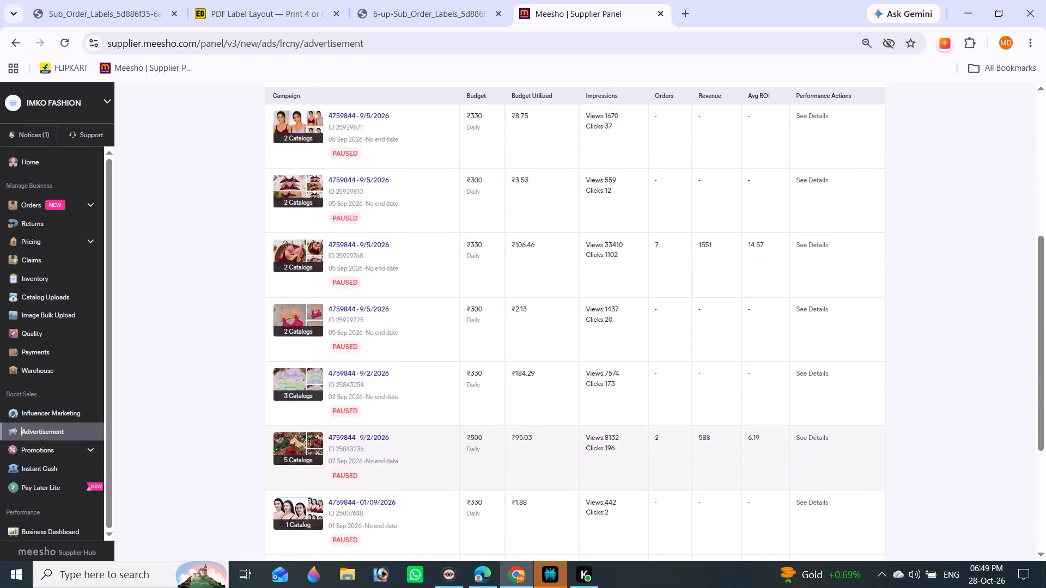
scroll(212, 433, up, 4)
Return to the supplier panel's home page.
click(80, 173)
click(79, 169)
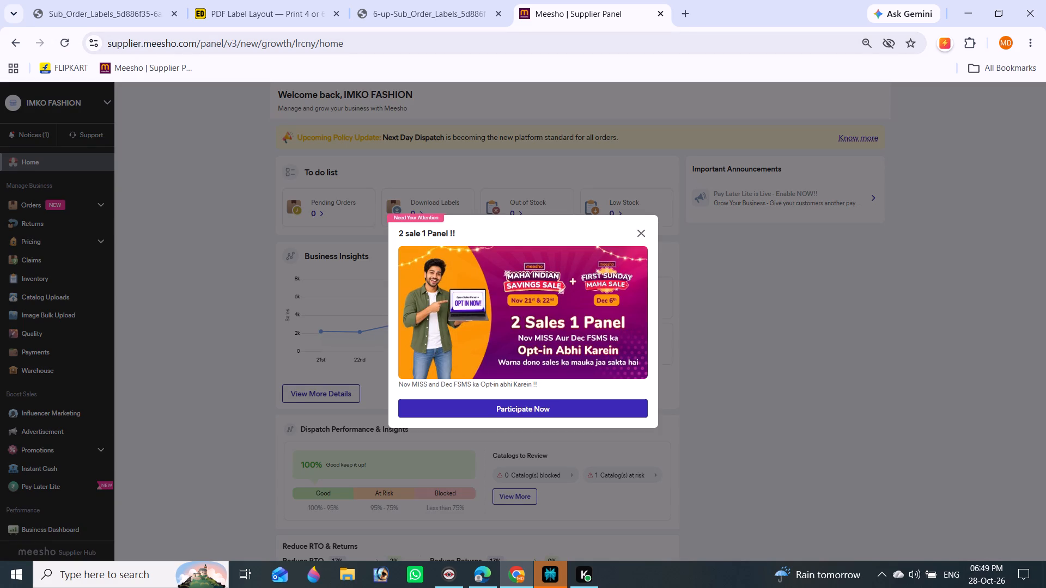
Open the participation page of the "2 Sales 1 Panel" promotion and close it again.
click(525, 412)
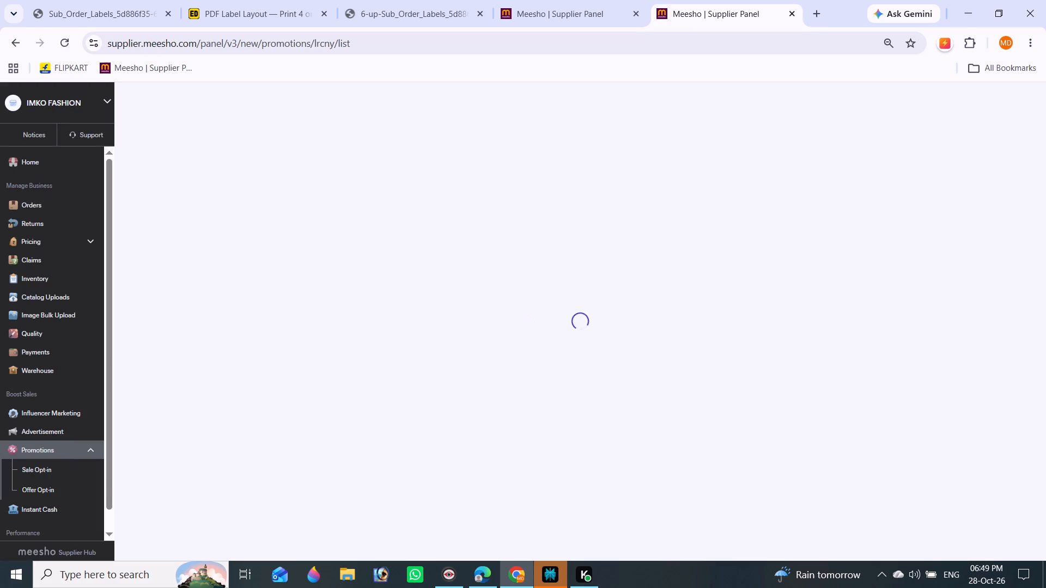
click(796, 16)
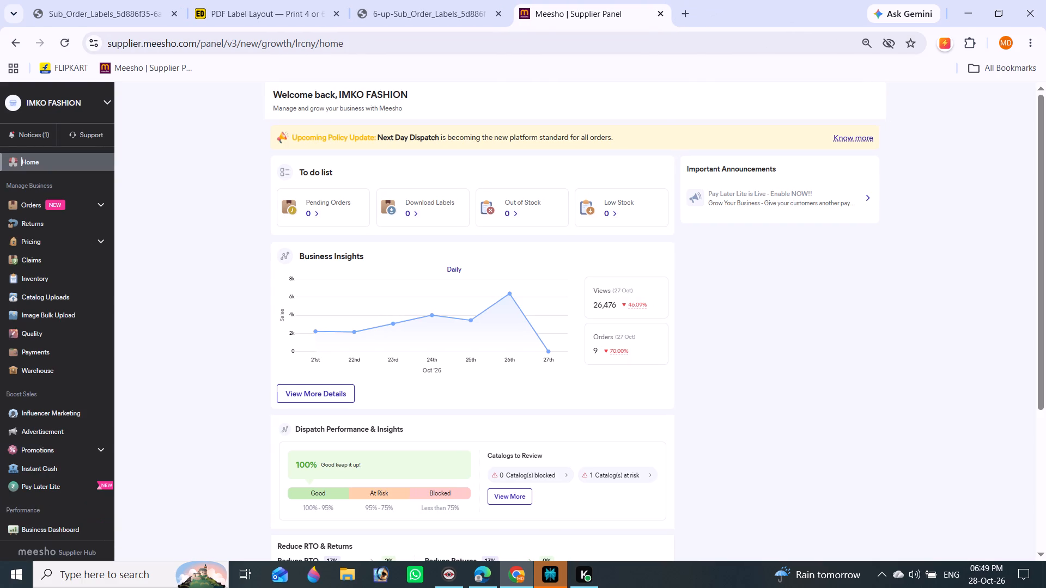
Open the account options of the IMKO FASHION shop.
click(104, 101)
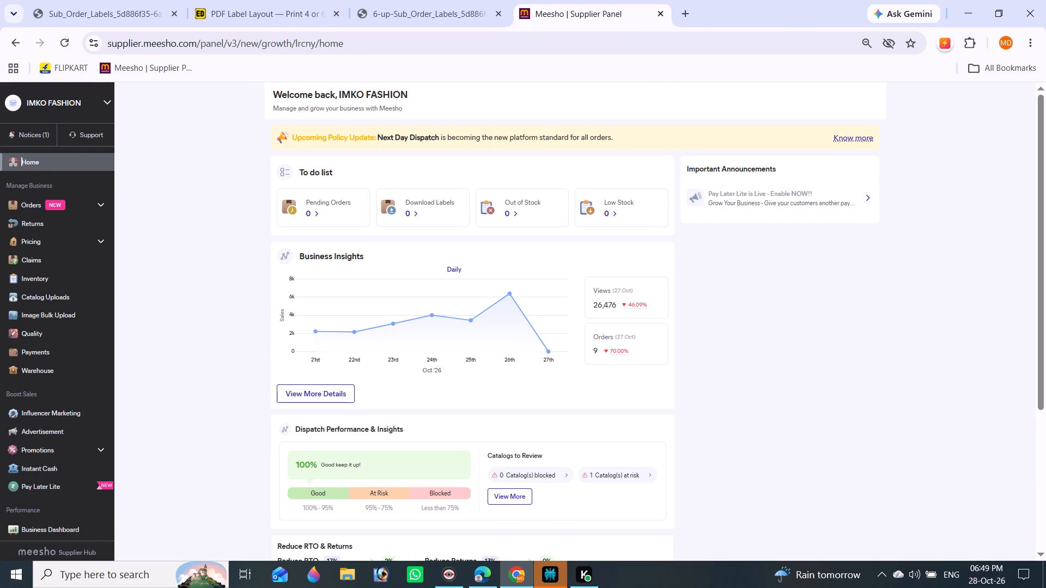
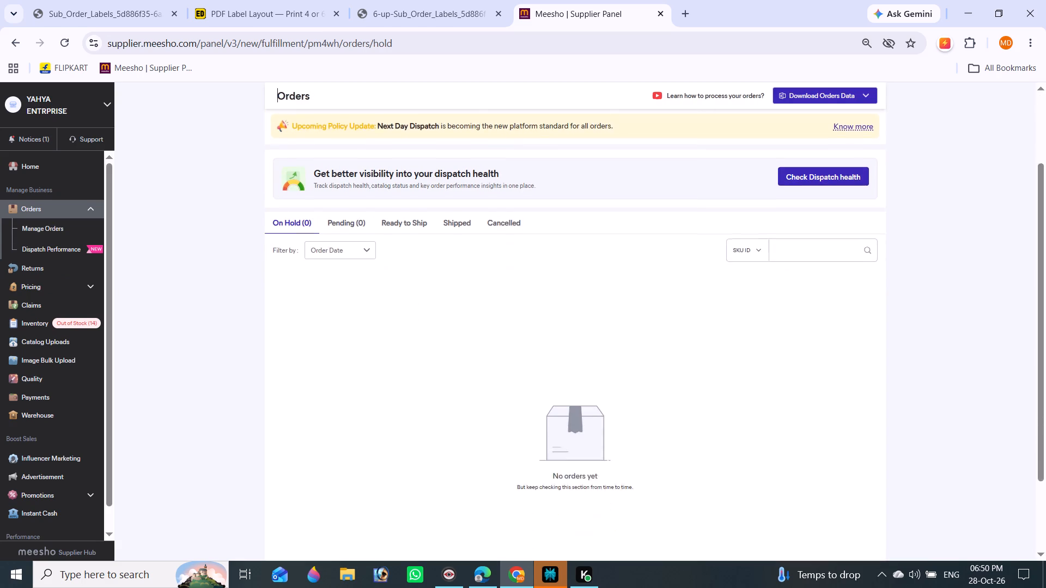
Look through the YAHYA ENTRPRISE shop's orders by status: Pending, Shipped, Ready to Ship and Cancelled.
click(363, 193)
click(387, 326)
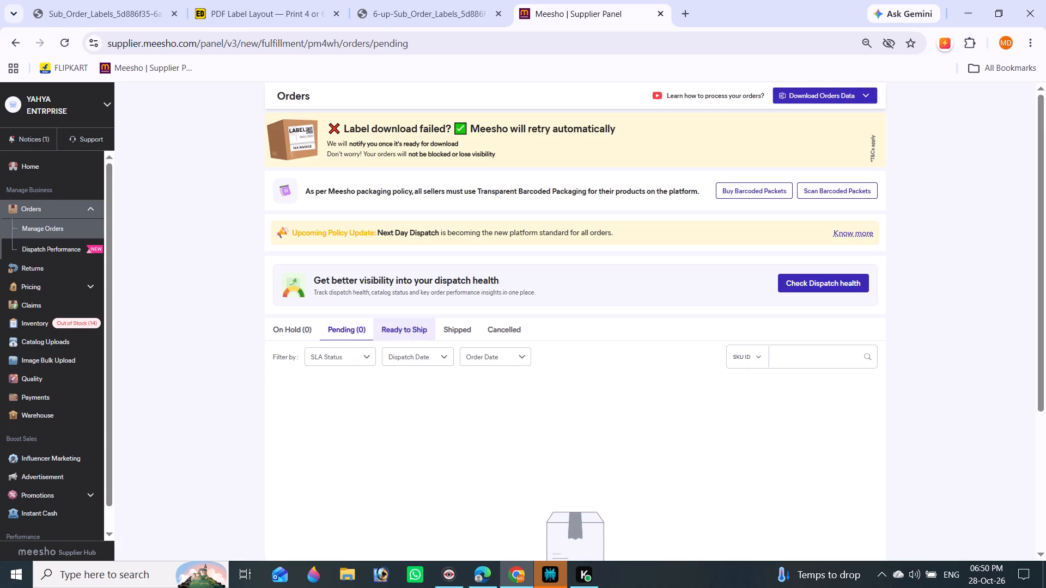
scroll(421, 317, down, 3)
scroll(434, 315, up, 1)
scroll(459, 313, down, 1)
click(457, 259)
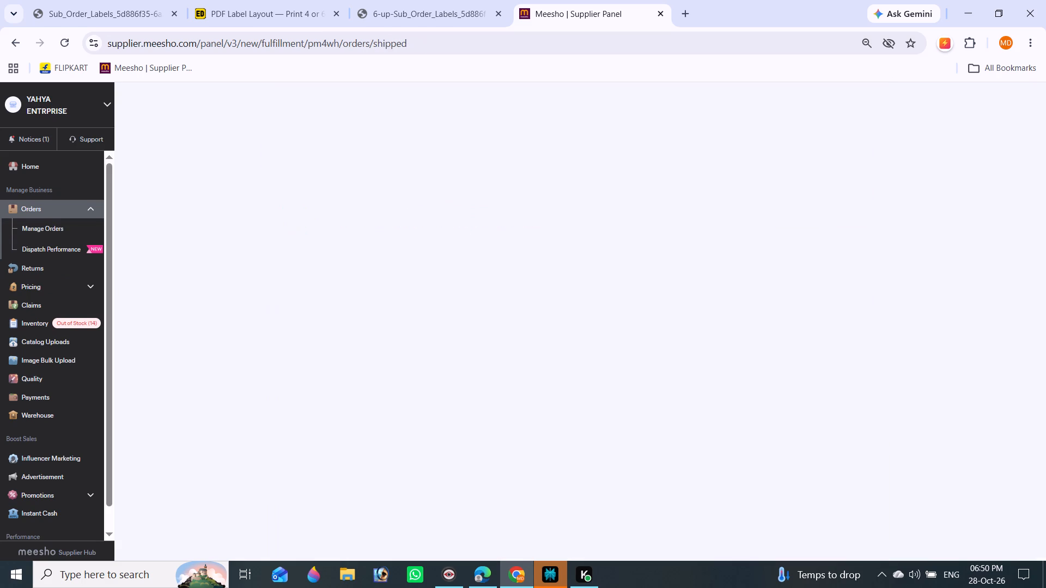
scroll(65, 566, down, 4)
scroll(78, 509, up, 1)
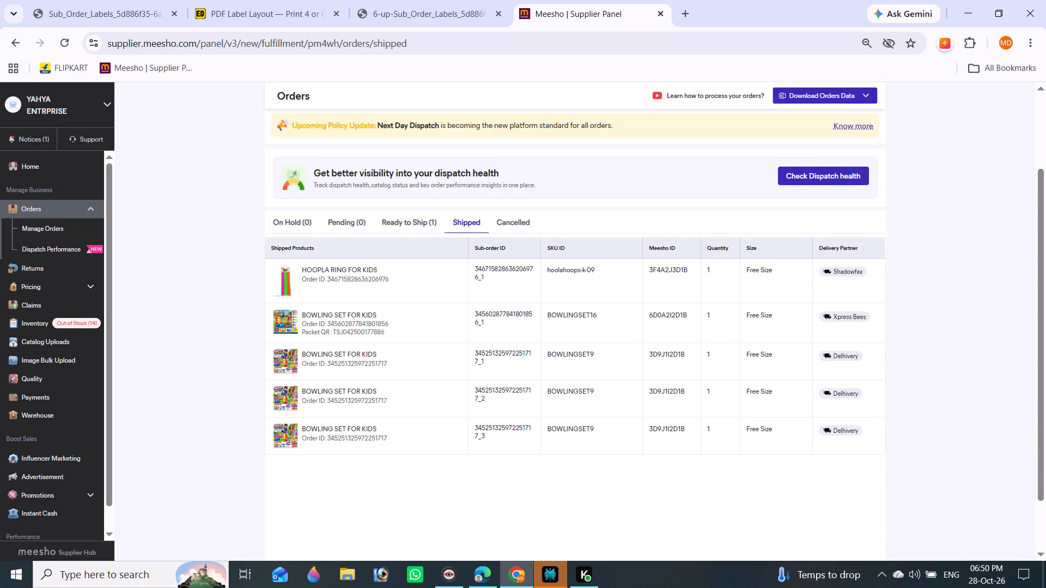
scroll(274, 338, down, 3)
scroll(361, 342, up, 4)
click(388, 329)
scroll(421, 339, down, 1)
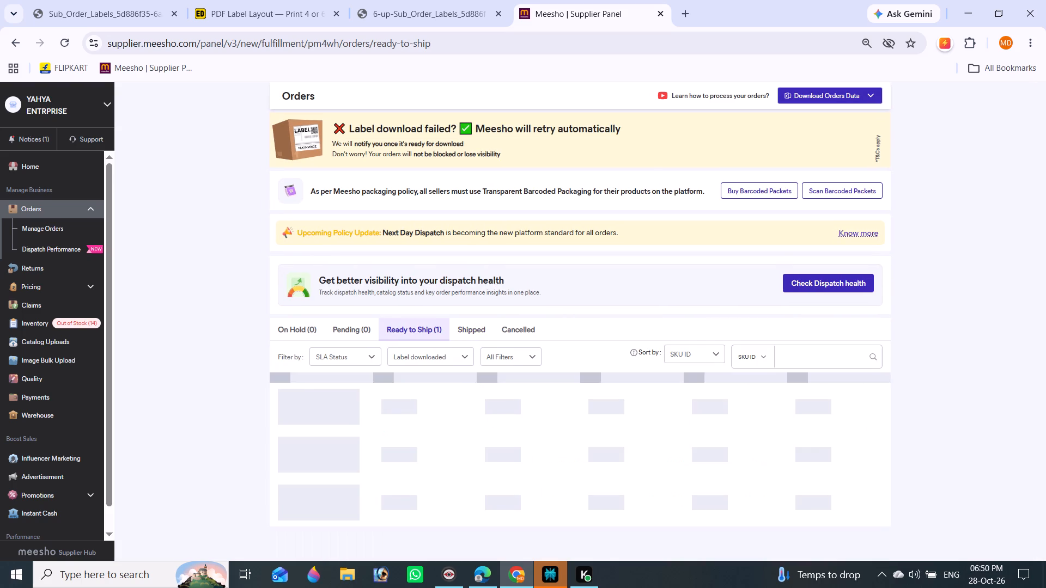
scroll(445, 339, down, 2)
click(492, 327)
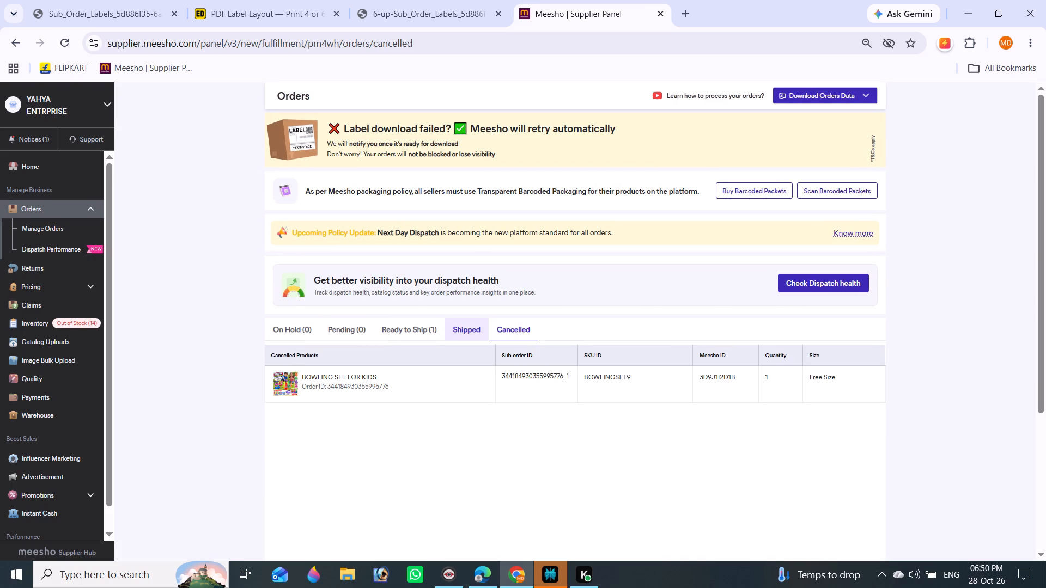
Recheck the Shipped, Pending and On Hold orders, and examine the Ready to Ship order list with its dispatch dates.
click(465, 336)
click(425, 330)
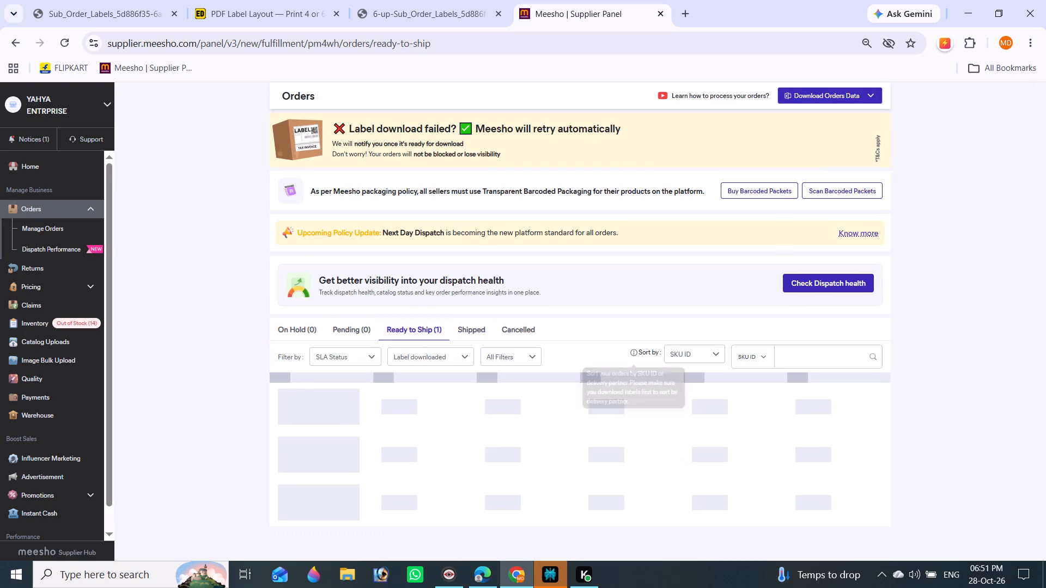
click(369, 334)
click(303, 330)
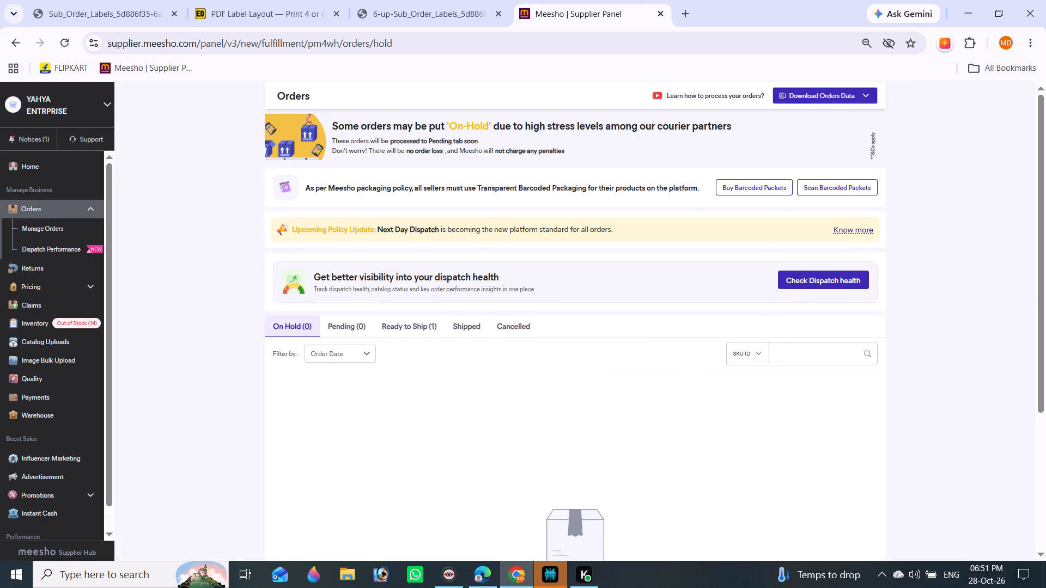
click(320, 328)
click(407, 337)
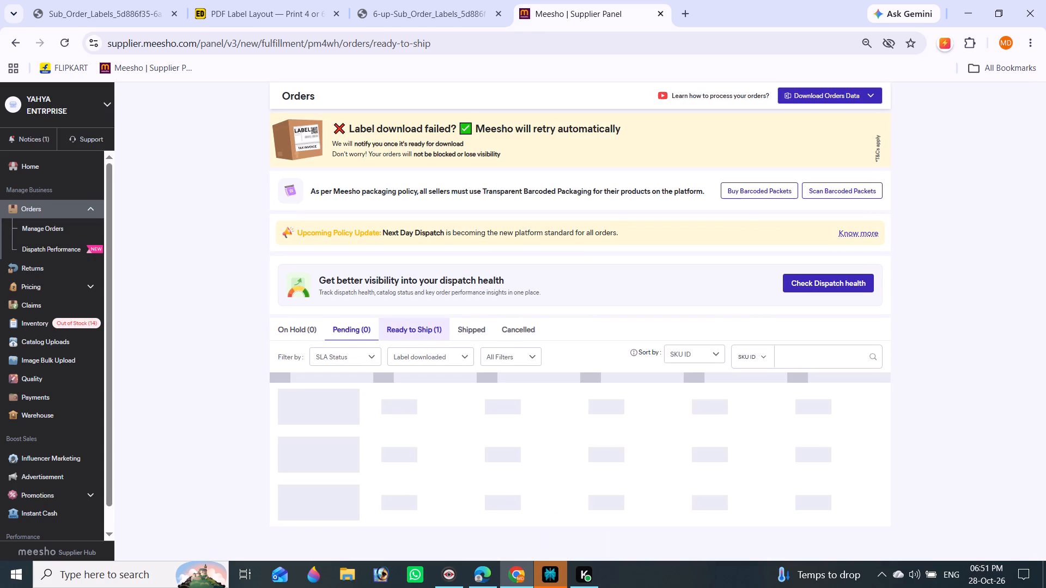
scroll(314, 334, down, 4)
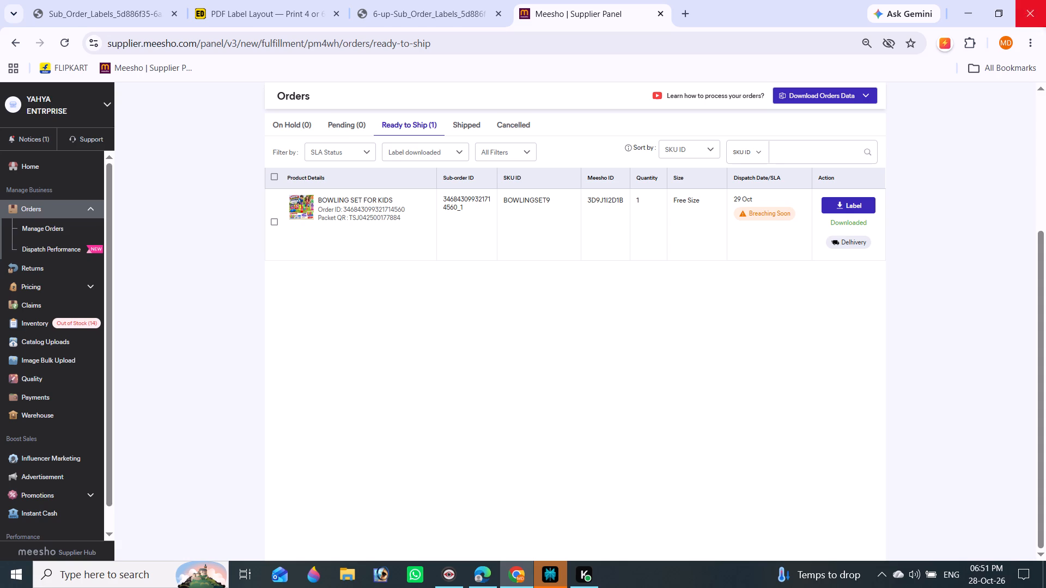
Open the shop's Dispatch Performance overview.
click(27, 246)
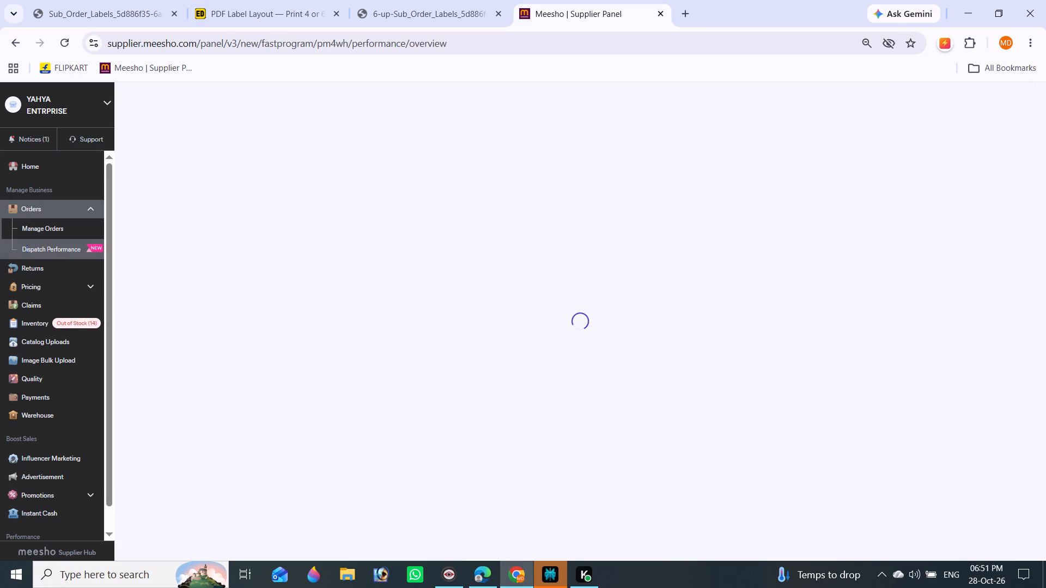
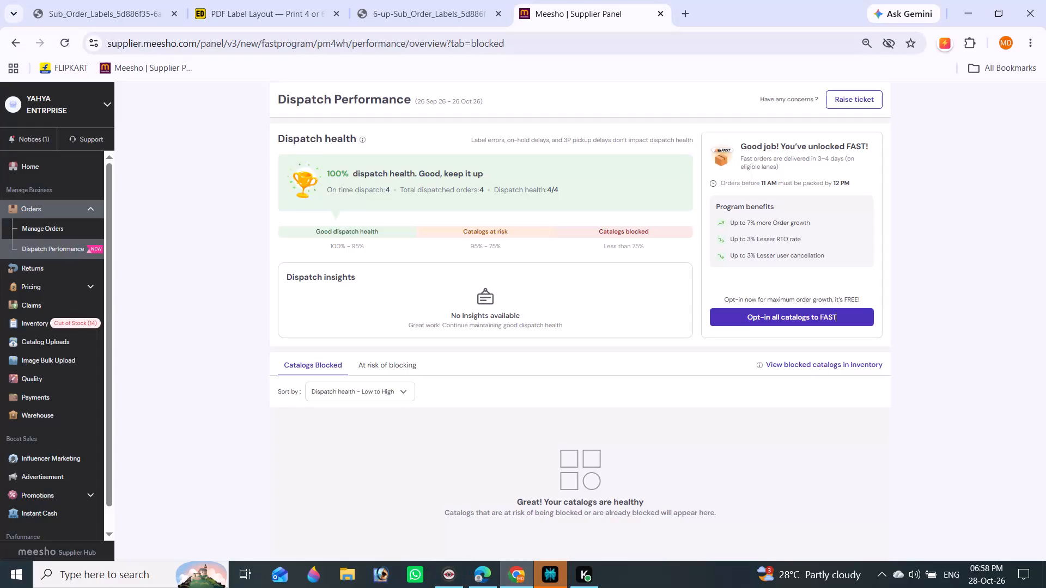
Open the account options of the YAHYA ENTRPRISE shop.
click(106, 105)
click(106, 104)
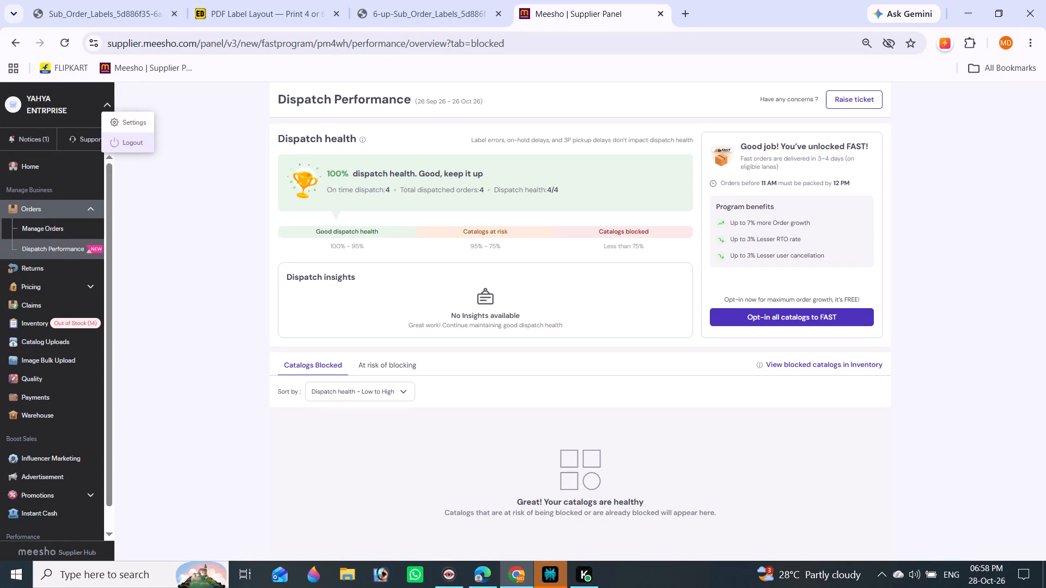
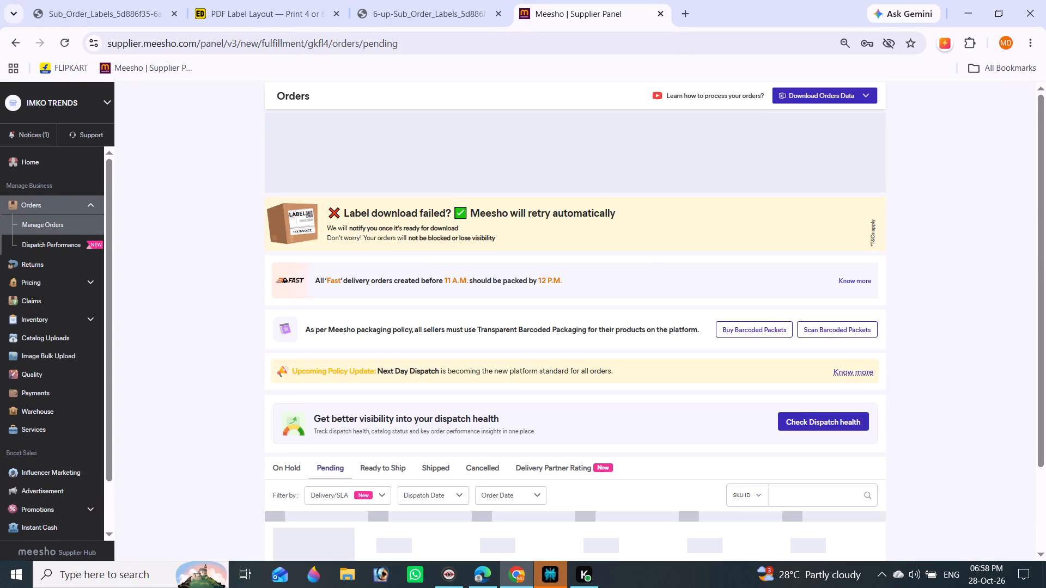
Download the shipping label for the ready-to-ship JEWELLERY1 order of IMKO TRENDS, without the manifest.
click(360, 389)
click(388, 387)
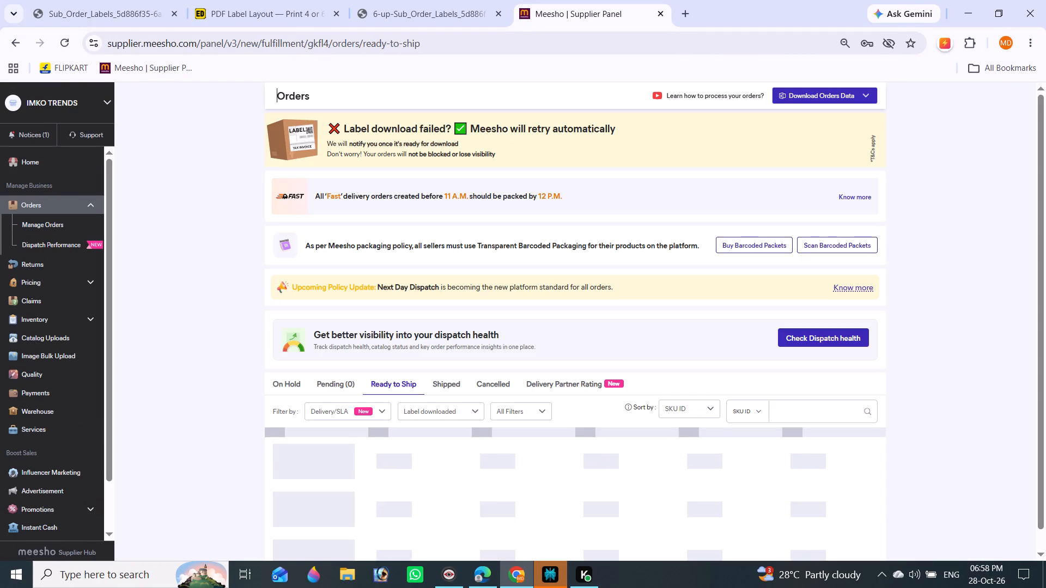
click(836, 465)
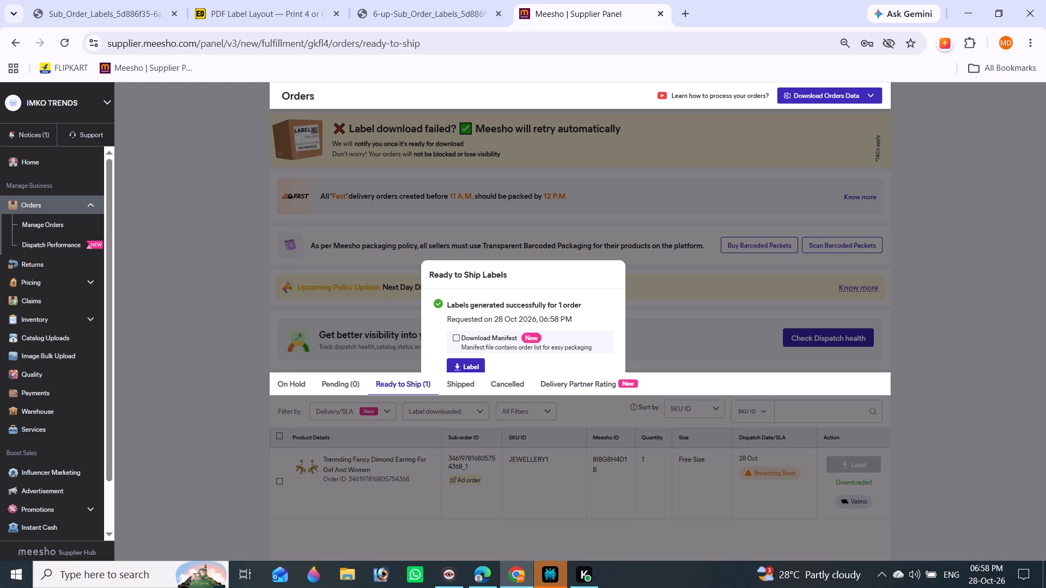
click(466, 366)
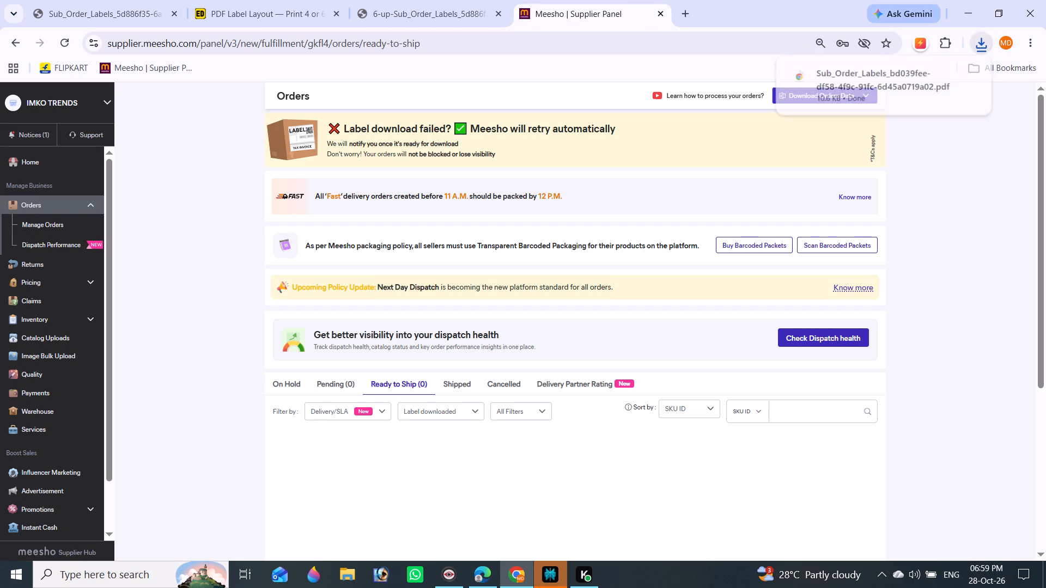
click(355, 376)
click(408, 389)
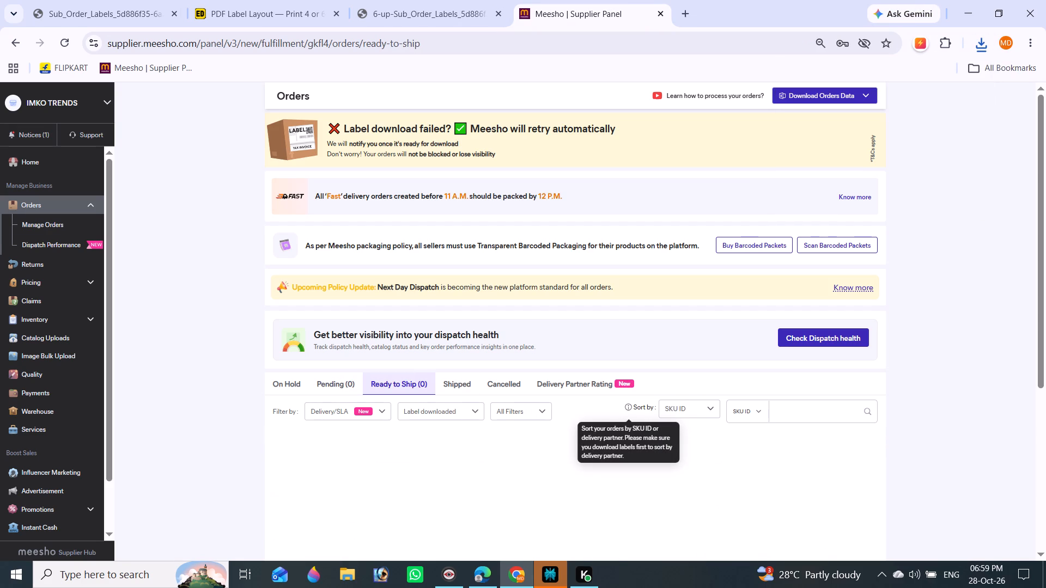
Open the newly downloaded Sub_Order_Labels PDF and look over its shipping label and tax invoice.
click(985, 41)
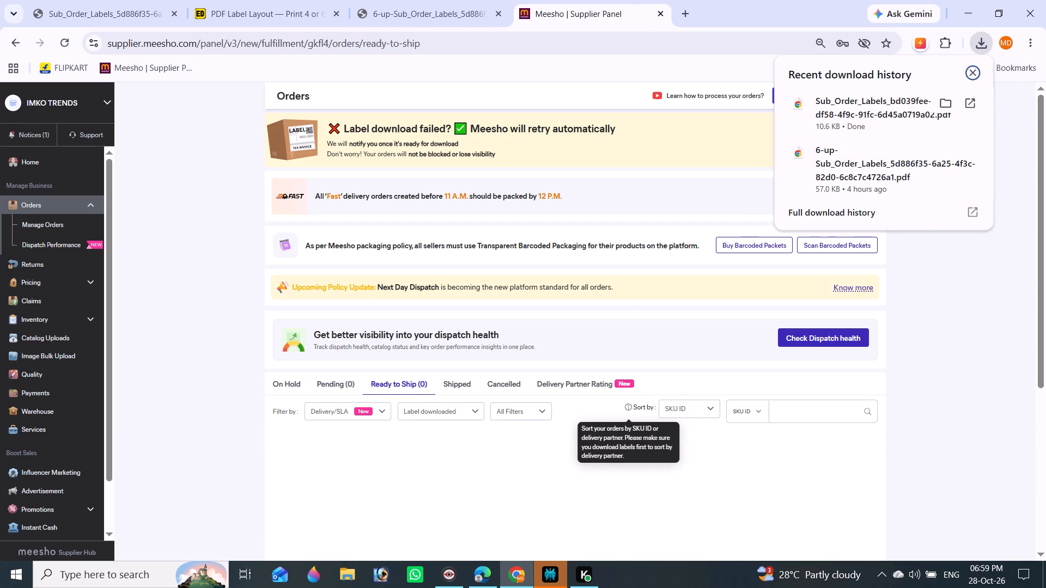
click(898, 115)
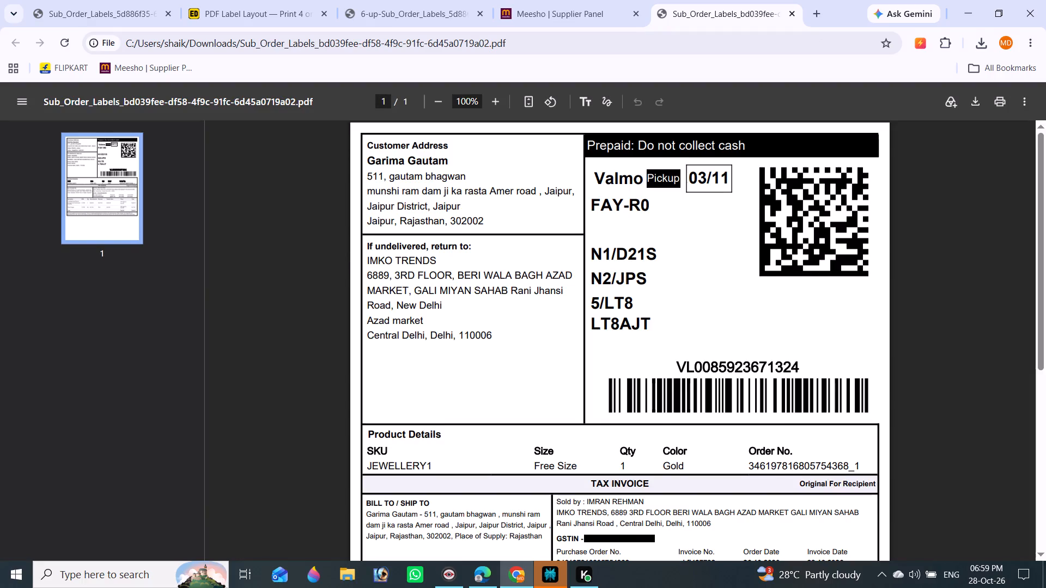
scroll(714, 215, down, 1)
scroll(717, 239, up, 1)
scroll(717, 239, down, 1)
scroll(717, 239, up, 2)
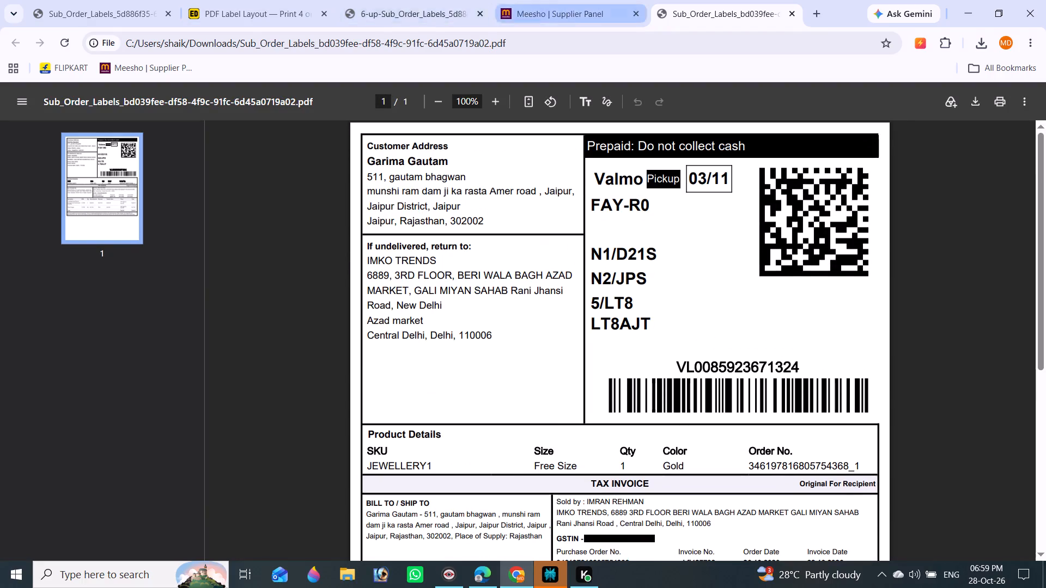
Check the older Sub_Order_Labels_5d886f35 PDF against the new label and close the older file's browser tab.
click(213, 5)
click(117, 3)
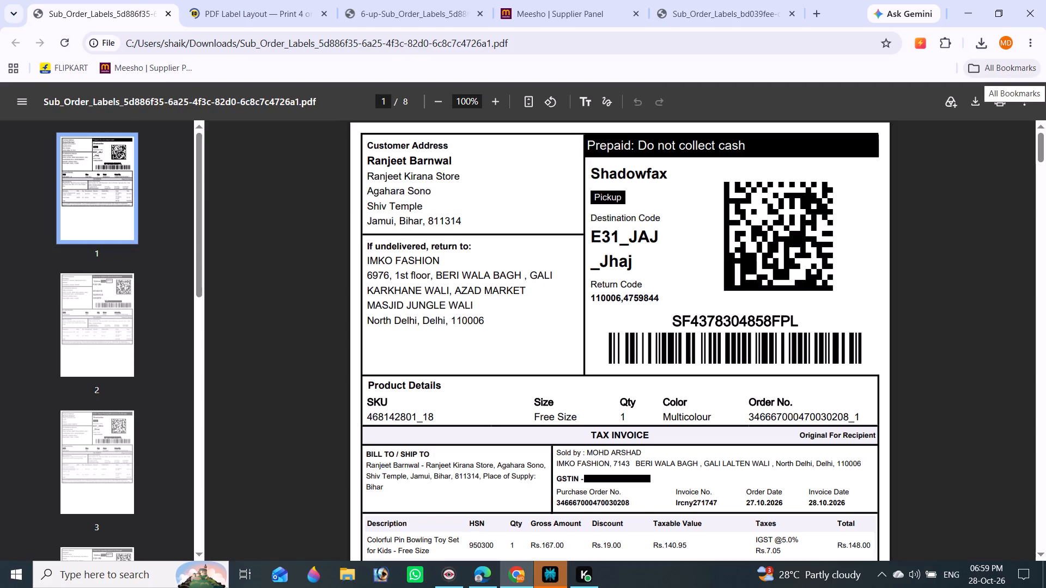
click(610, 0)
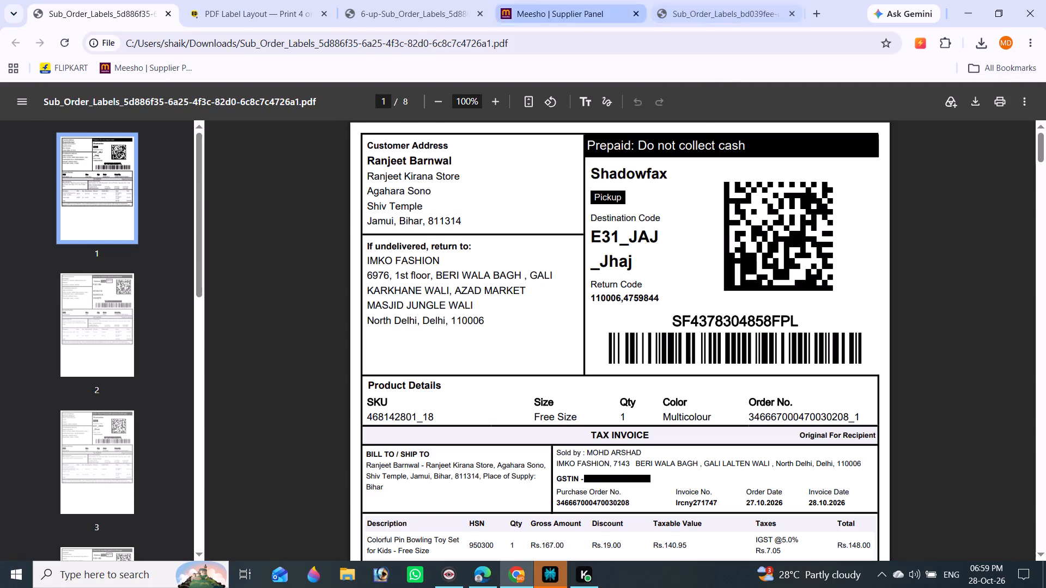
click(713, 5)
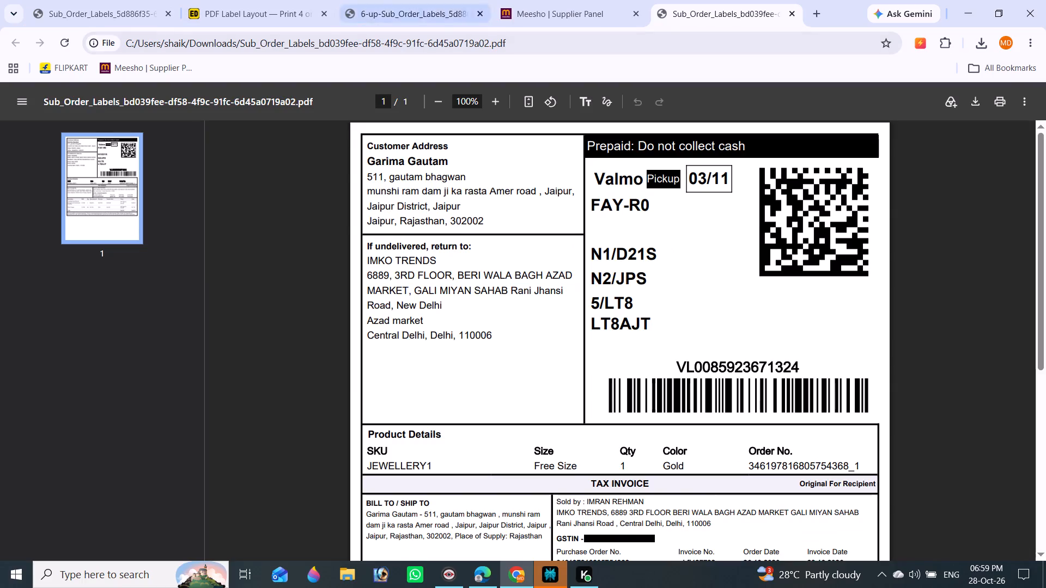
click(202, 9)
double_click(171, 17)
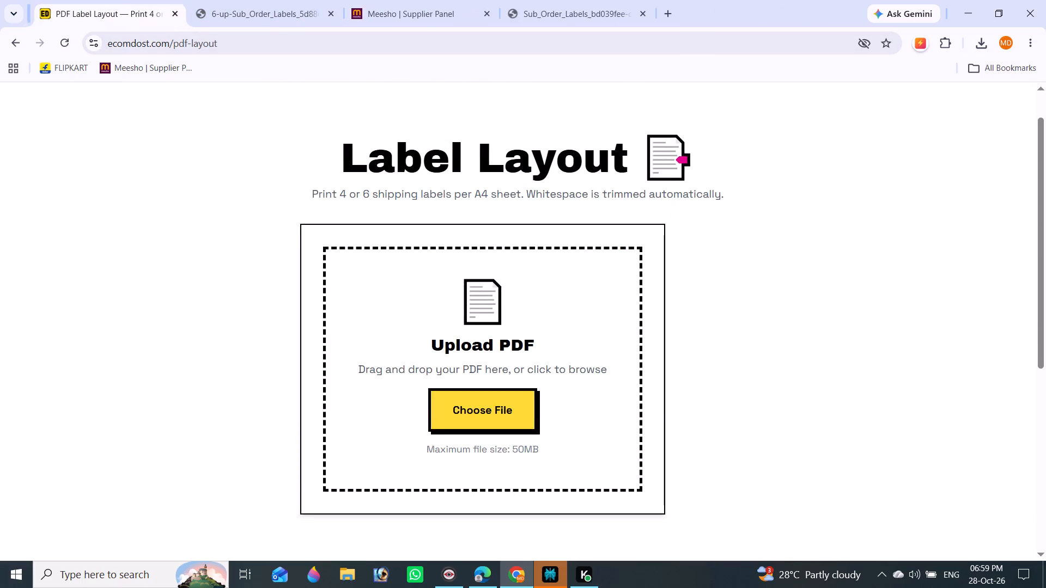
double_click(174, 17)
click(518, 581)
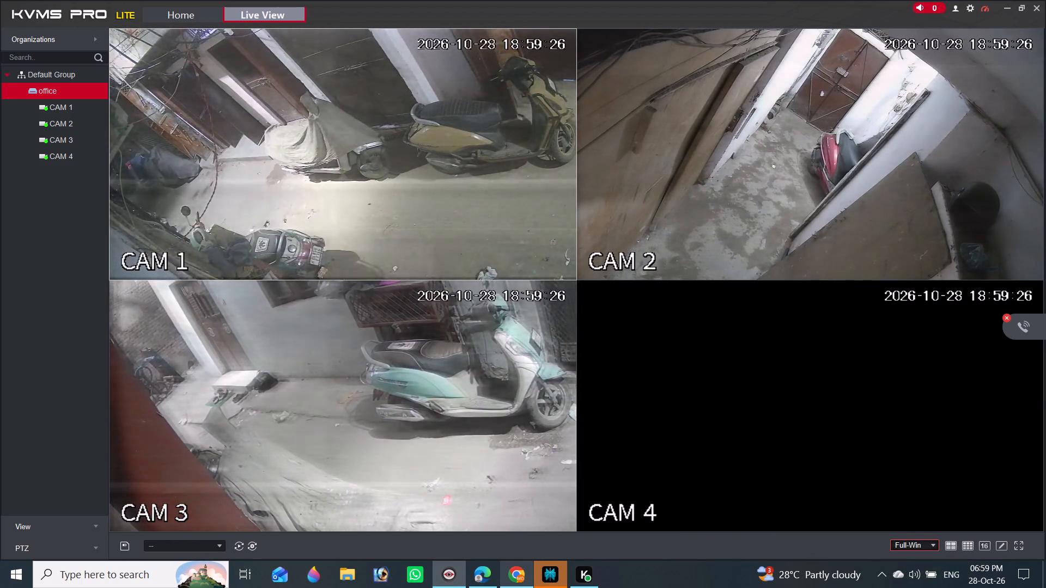
click(526, 581)
Return to the Meesho supplier panel and open the catalog inventory of IMKO TRENDS.
click(374, 13)
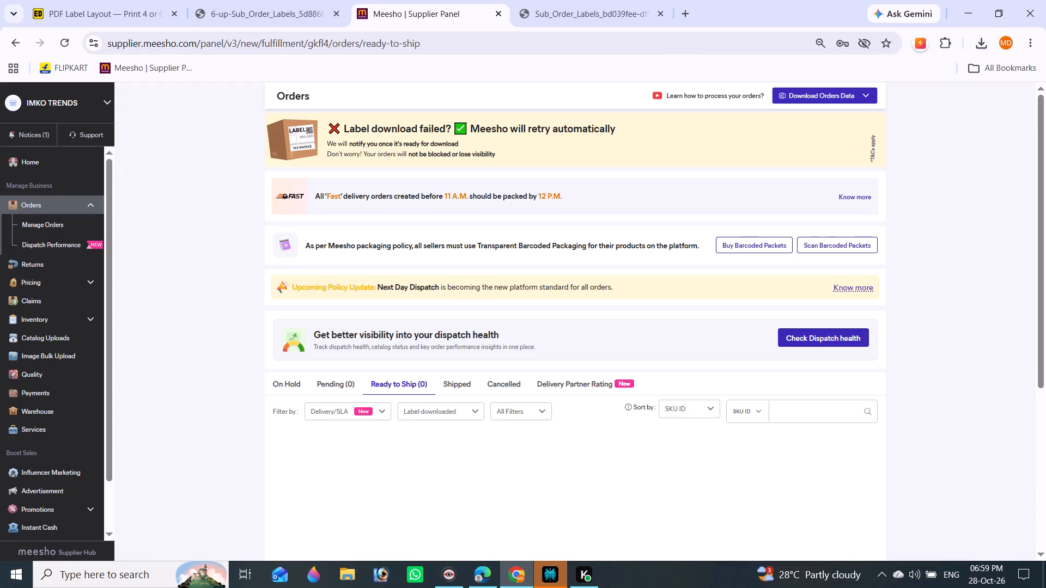
click(55, 304)
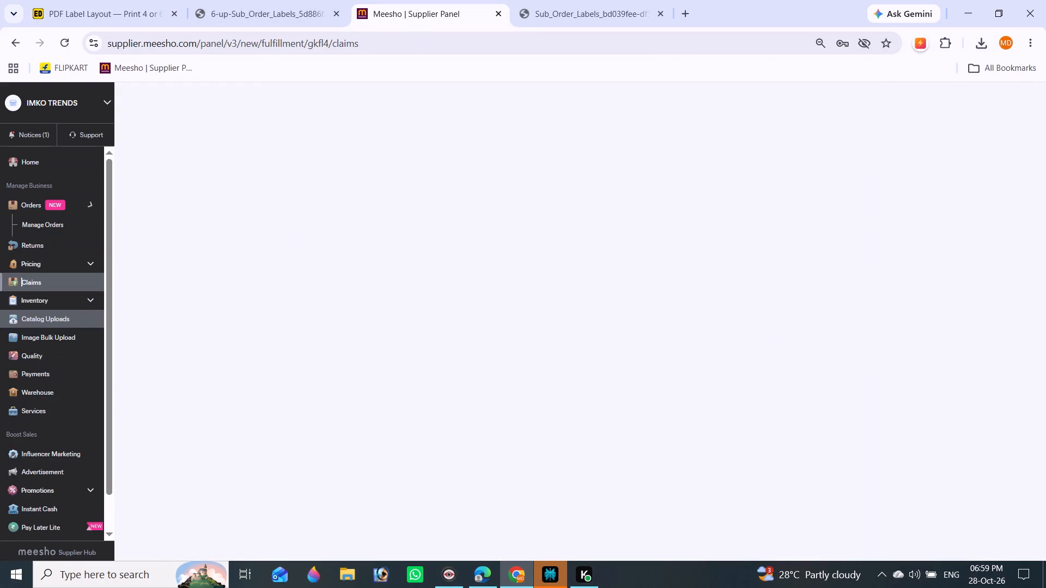
click(38, 281)
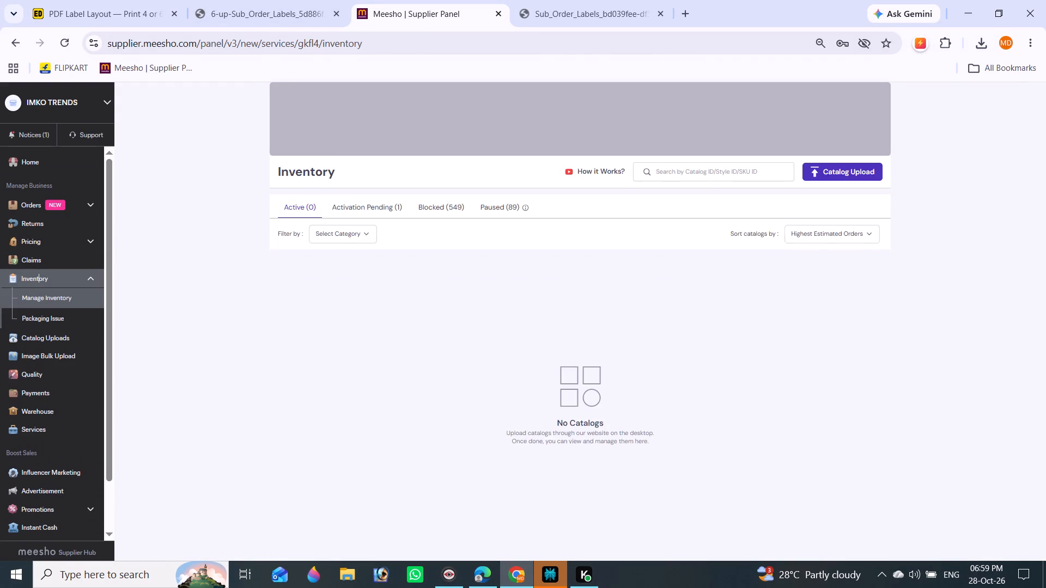